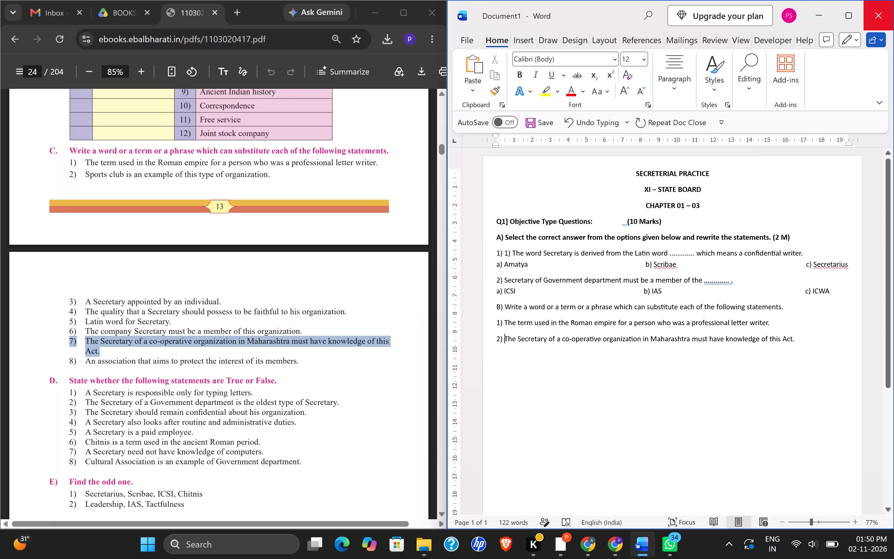
Append "(2 M)" to the section B heading about substituting a word, term or phrase, and make the heading bold.
{"action": "left_click", "coordinate": [799, 310]}
{"action": "key", "text": "space"}
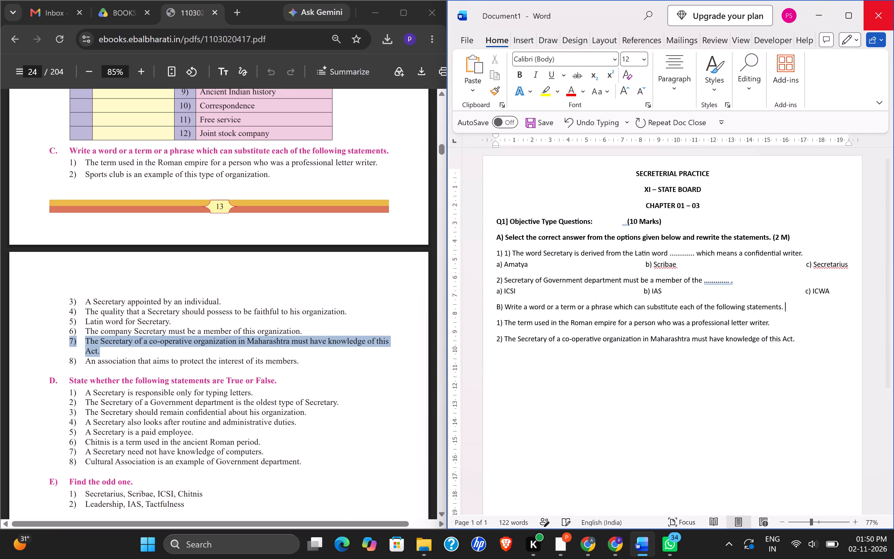
{"action": "type", "text": "(2"}
{"action": "key", "text": "space"}
{"action": "type", "text": "M)"}
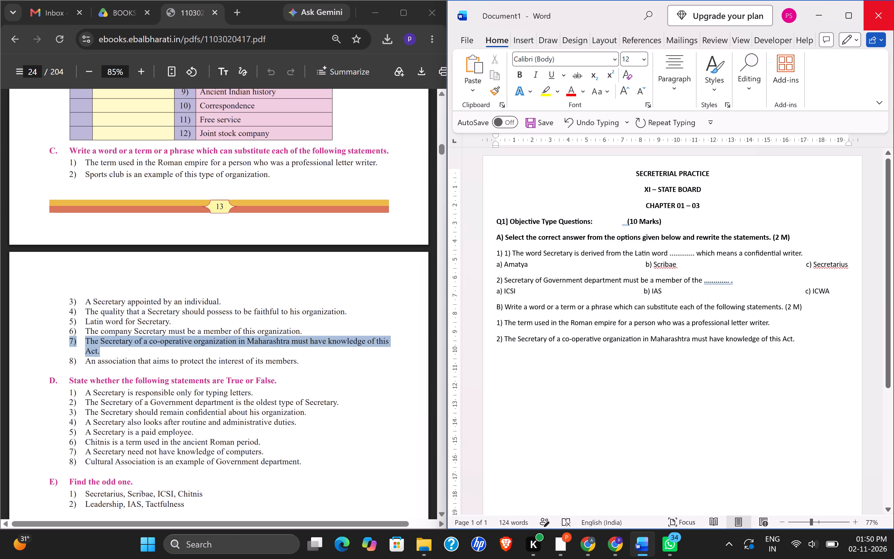
{"action": "left_click_drag", "start_coordinate": [488, 308], "coordinate": [782, 328]}
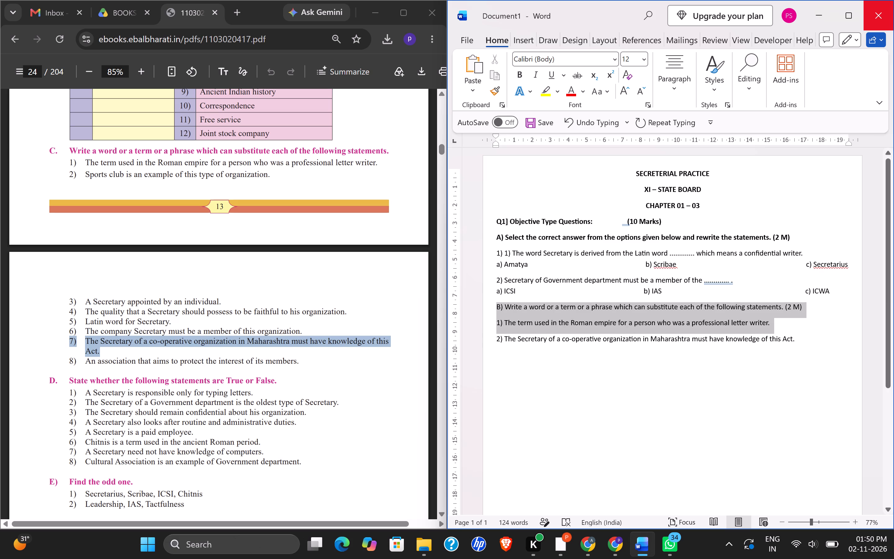
{"action": "left_click_drag", "start_coordinate": [782, 328], "coordinate": [821, 313]}
{"action": "key", "text": "ctrl+b"}
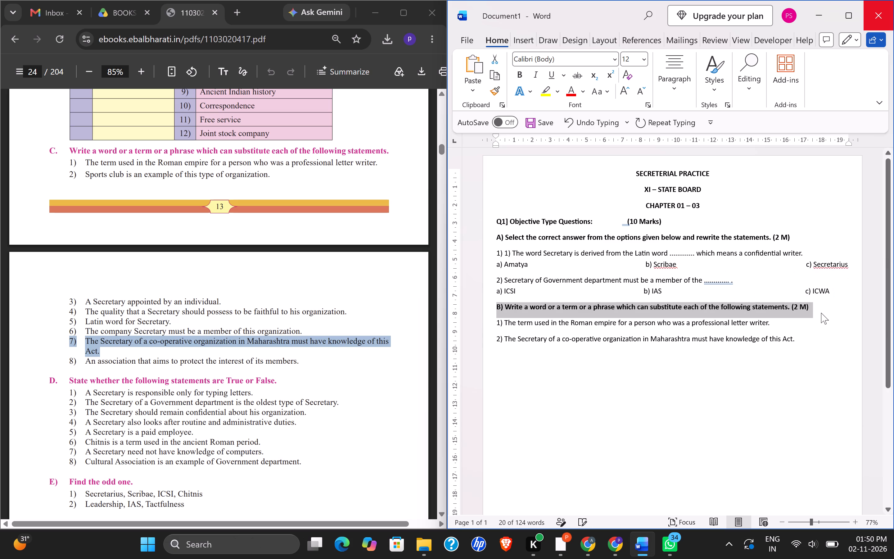
Start a new line labelled "C)" below section B's second question.
{"action": "left_click", "coordinate": [800, 342]}
{"action": "key", "text": "Return"}
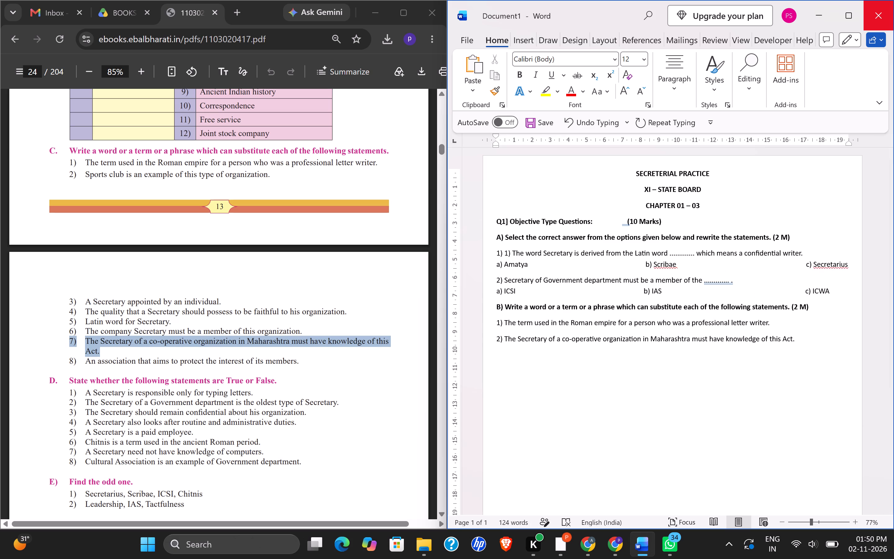
{"action": "key", "text": "c"}
{"action": "key", "text": "BackSpace"}
{"action": "key", "text": "shift+c"}
{"action": "key", "text": "shift+parenright"}
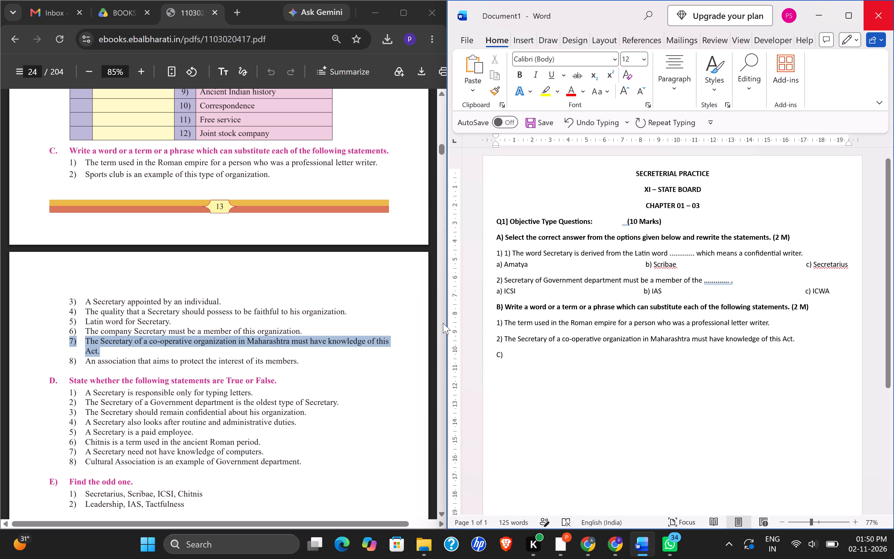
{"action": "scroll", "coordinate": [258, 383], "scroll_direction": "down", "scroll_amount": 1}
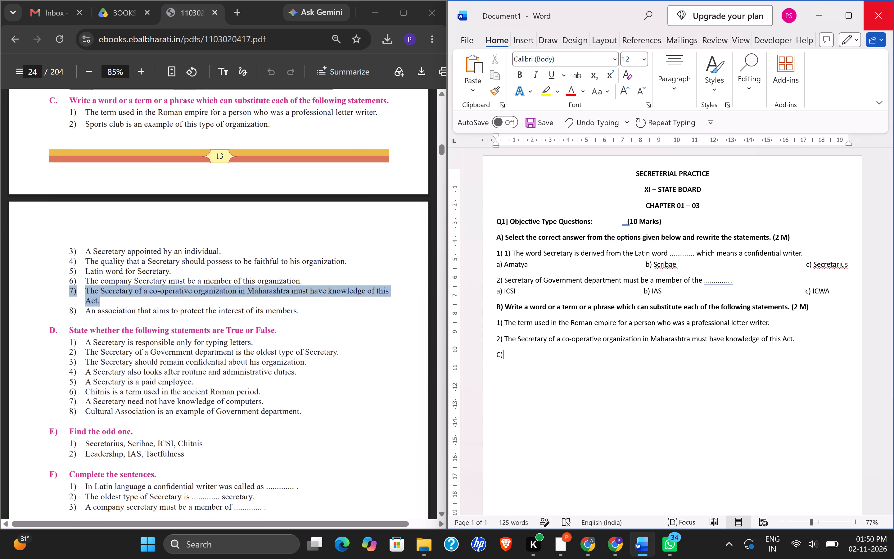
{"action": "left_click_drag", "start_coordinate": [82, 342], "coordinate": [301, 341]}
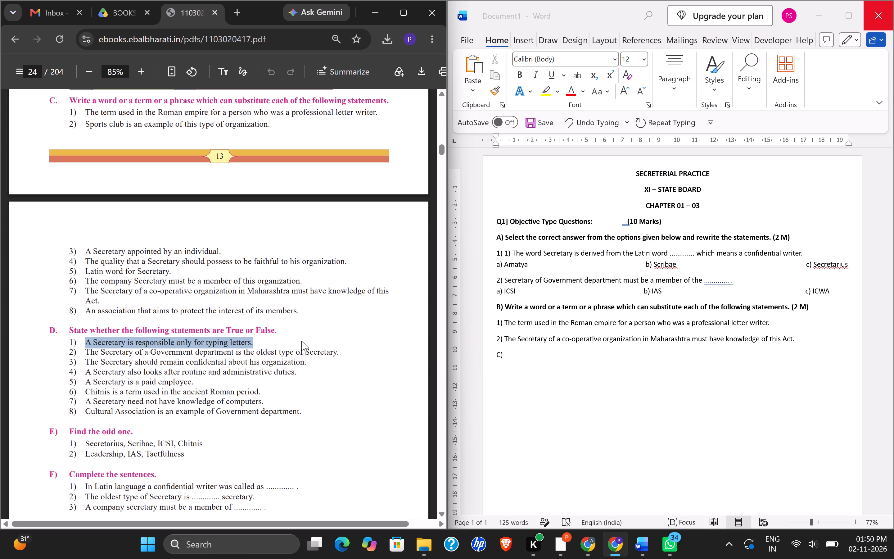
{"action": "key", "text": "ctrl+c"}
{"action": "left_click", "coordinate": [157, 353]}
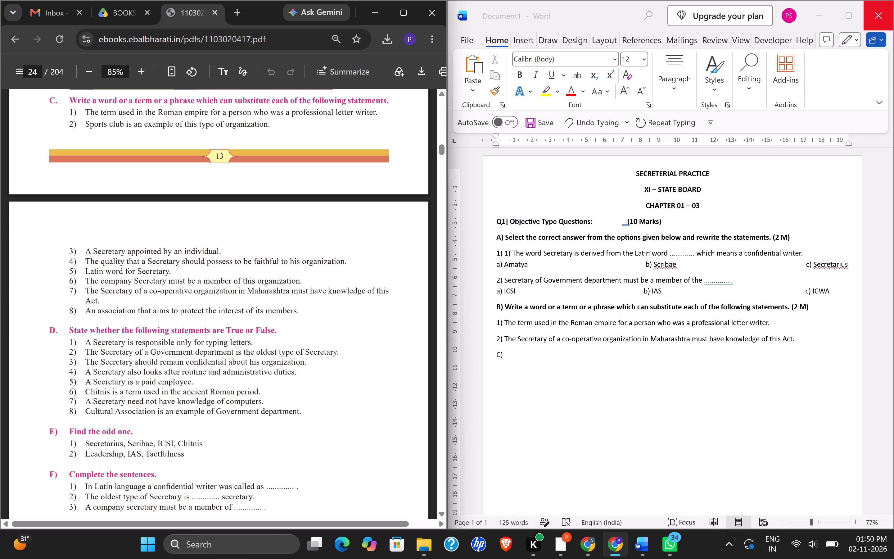
Copy the textbook heading "State whether the following statements are True or False" after "C)" in the Word document, ending with a full stop.
{"action": "left_click_drag", "start_coordinate": [66, 329], "coordinate": [309, 331]}
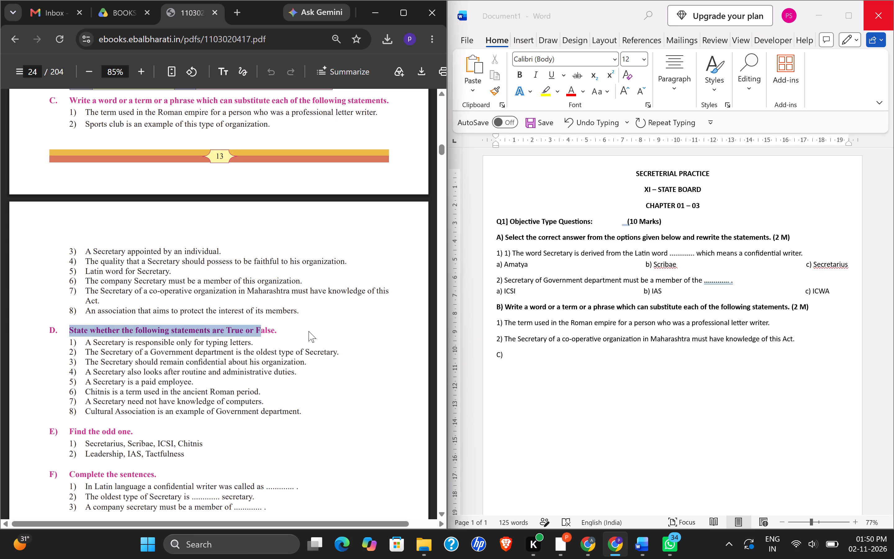
{"action": "key", "text": "ctrl+c"}
{"action": "left_click", "coordinate": [520, 355]}
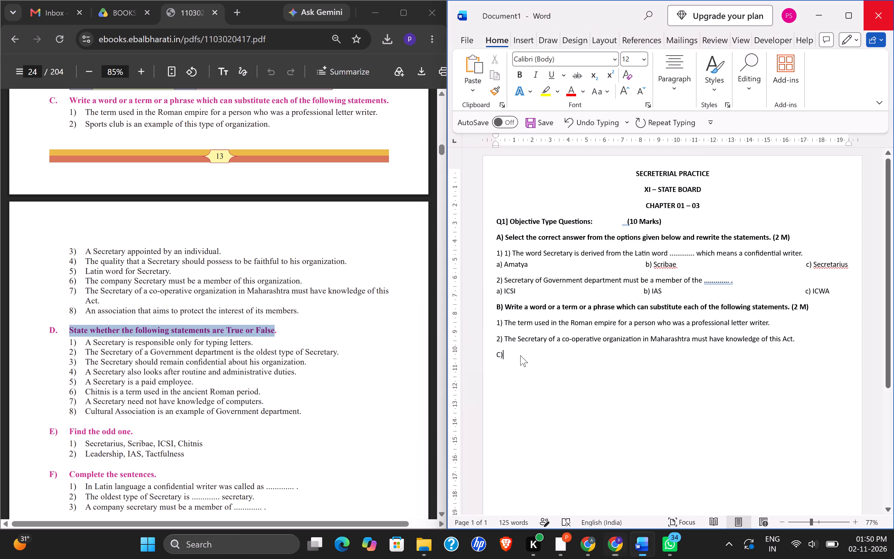
{"action": "key", "text": "space"}
{"action": "key", "text": "ctrl+v"}
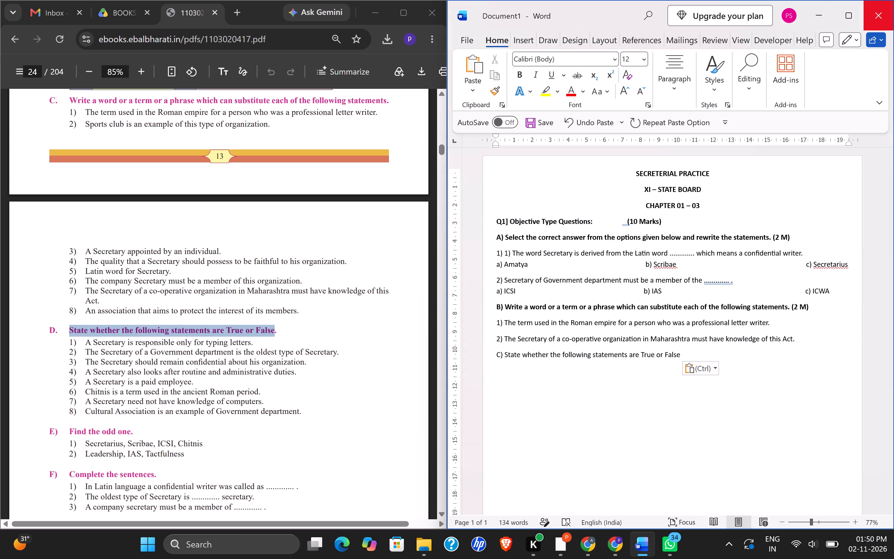
{"action": "key", "text": "period"}
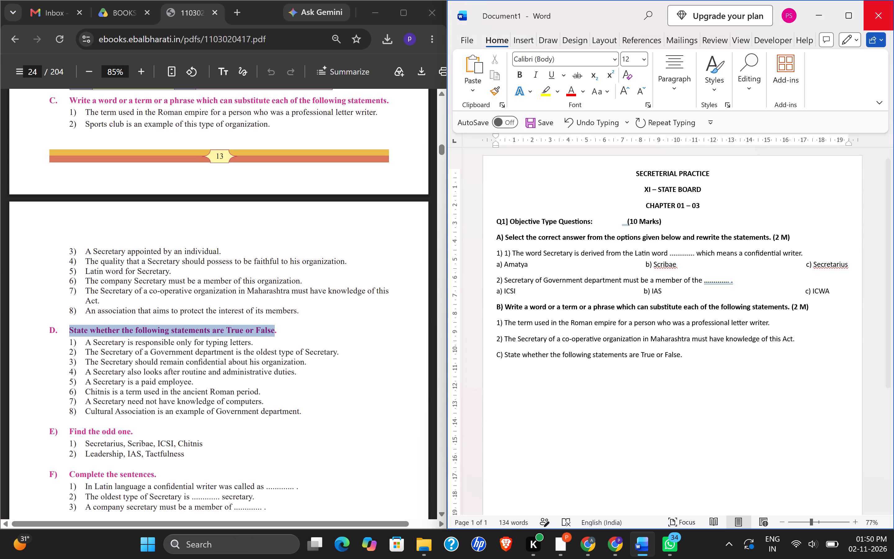
Copy textbook statement 2, "The Secretary of a Government department is the oldest type of Secretary.", onto a new line under section C in Word.
{"action": "left_click", "coordinate": [128, 351]}
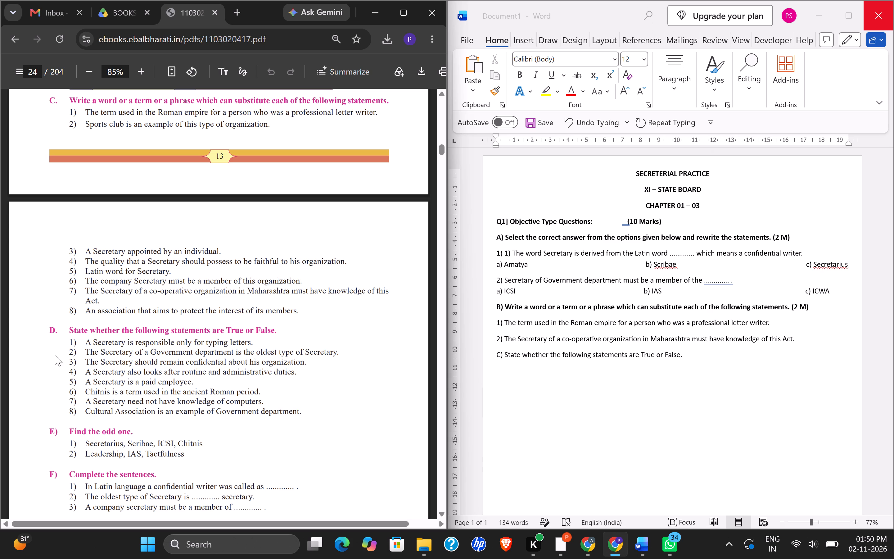
{"action": "left_click_drag", "start_coordinate": [65, 352], "coordinate": [345, 359]}
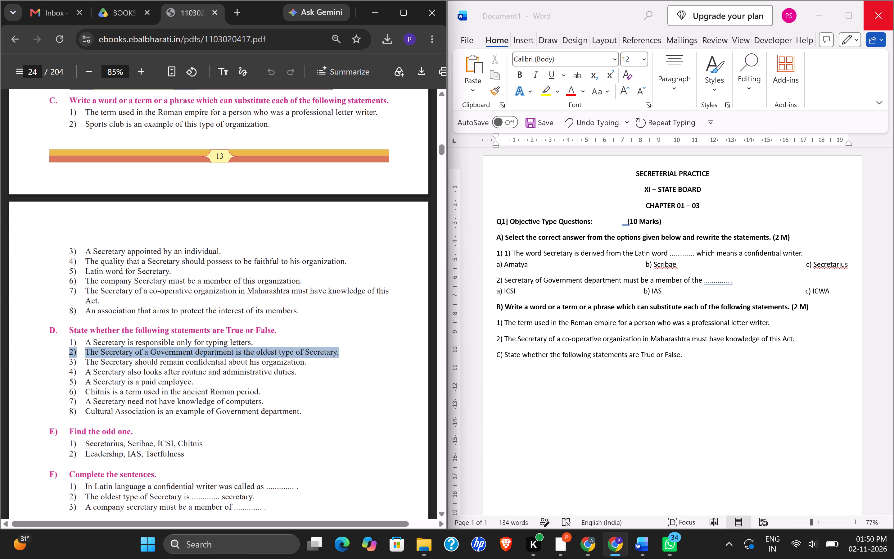
{"action": "left_click_drag", "start_coordinate": [345, 359], "coordinate": [346, 360]}
{"action": "key", "text": "ctrl+c"}
{"action": "left_click", "coordinate": [497, 374]}
{"action": "key", "text": "Return"}
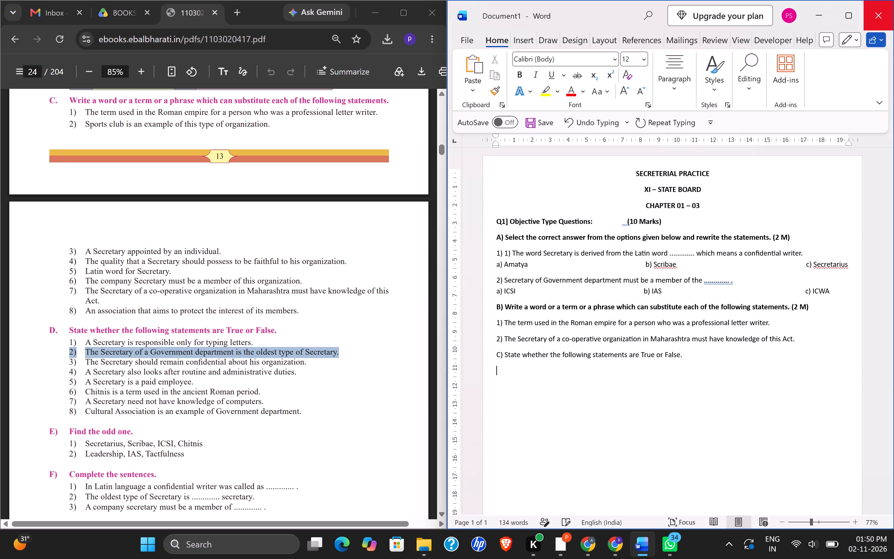
{"action": "key", "text": "ctrl+v"}
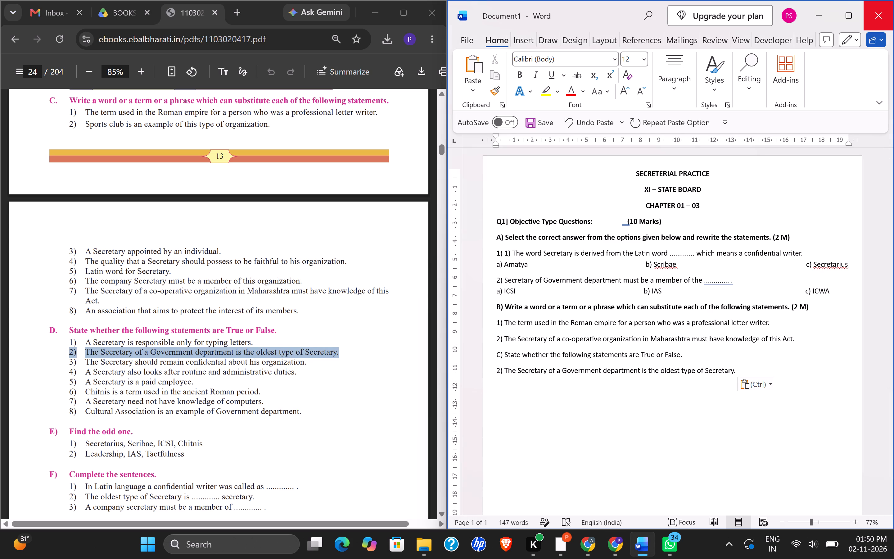
Copy textbook statement 8, "Cultural Association is an example of Government department.", onto a new line below section C's first statement in Word.
{"action": "left_click_drag", "start_coordinate": [70, 403], "coordinate": [292, 405]}
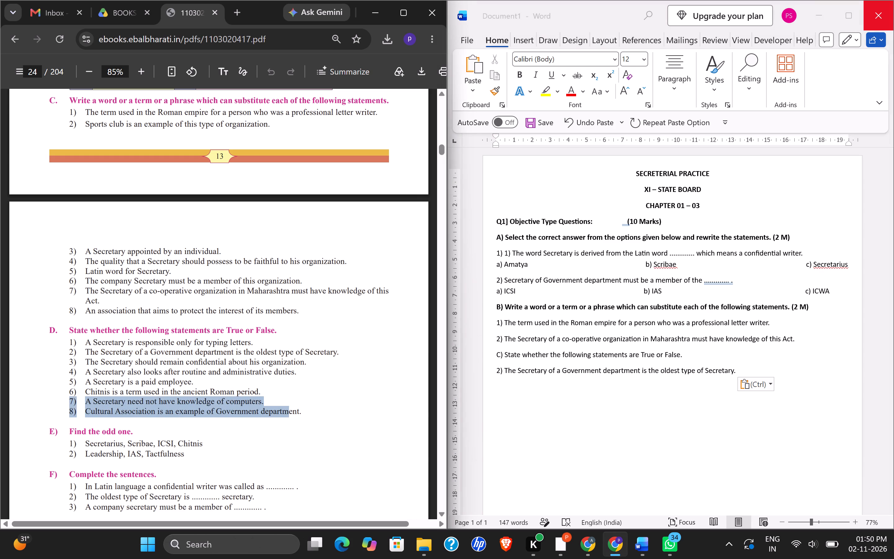
{"action": "left_click", "coordinate": [169, 450]}
{"action": "left_click_drag", "start_coordinate": [70, 409], "coordinate": [309, 421]}
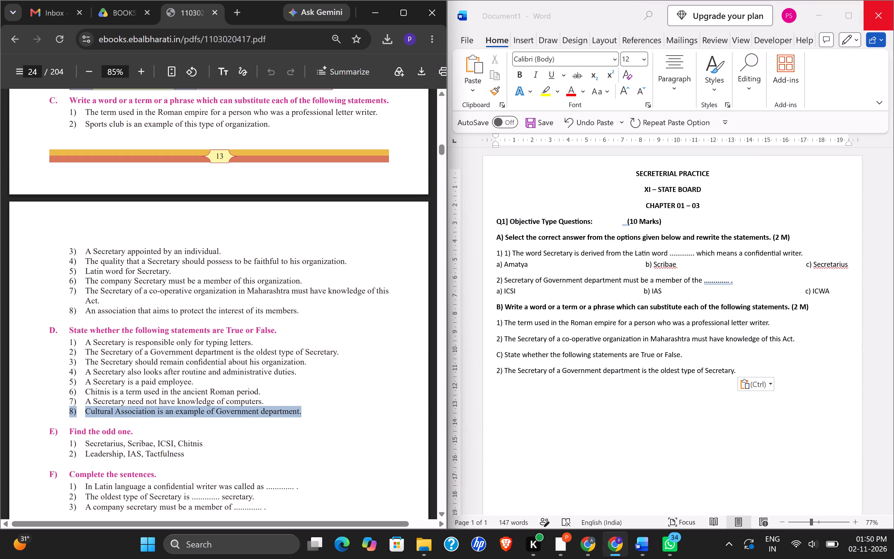
{"action": "left_click_drag", "start_coordinate": [309, 421], "coordinate": [313, 421]}
{"action": "key", "text": "ctrl+c"}
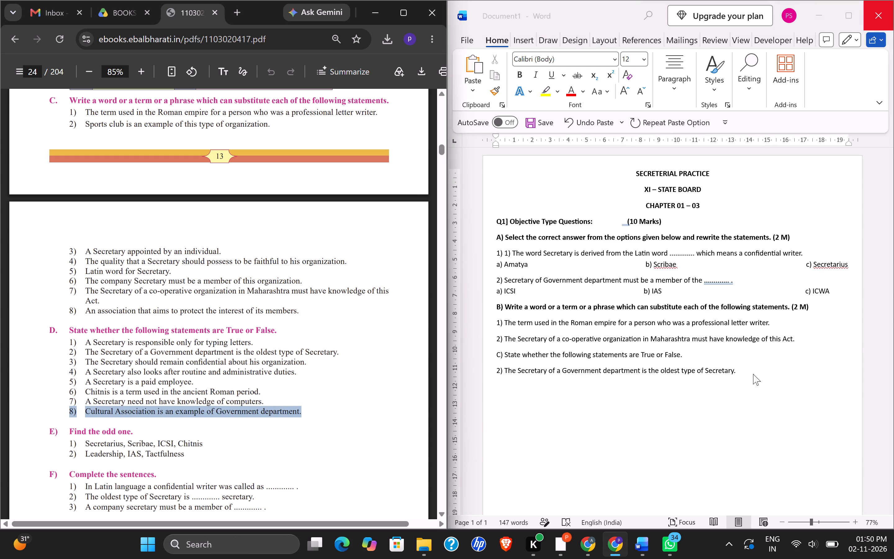
{"action": "left_click", "coordinate": [753, 374]}
{"action": "key", "text": "Return"}
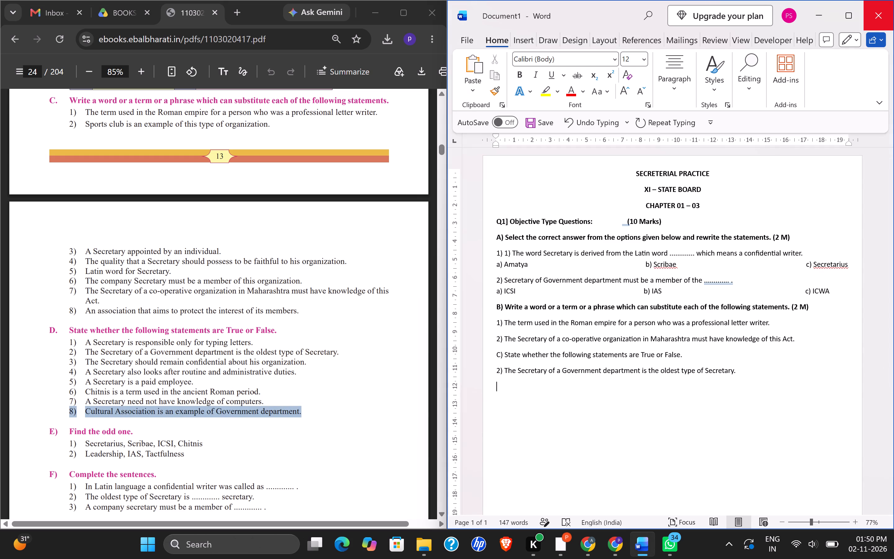
{"action": "key", "text": "ctrl+v"}
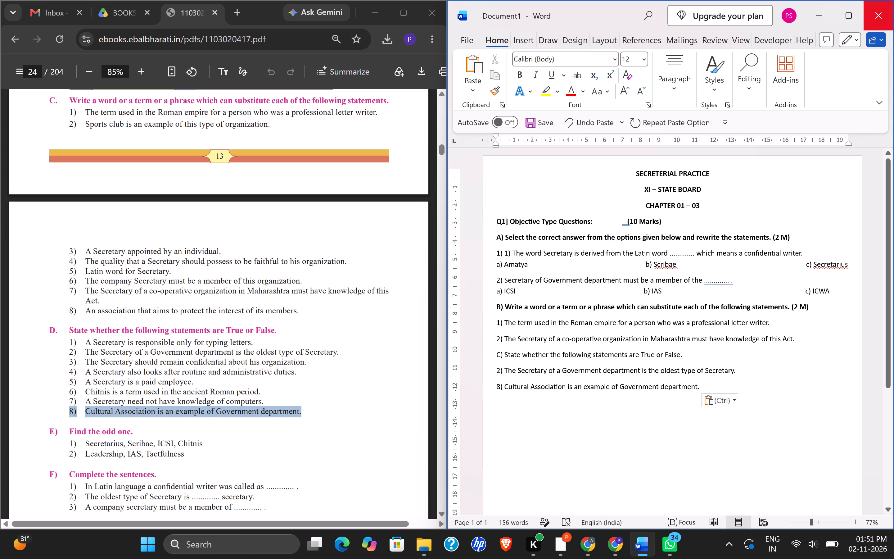
Renumber the Government department Secretary statement in section C as 1.
{"action": "left_click", "coordinate": [499, 370]}
{"action": "key", "text": "BackSpace"}
{"action": "key", "text": "1"}
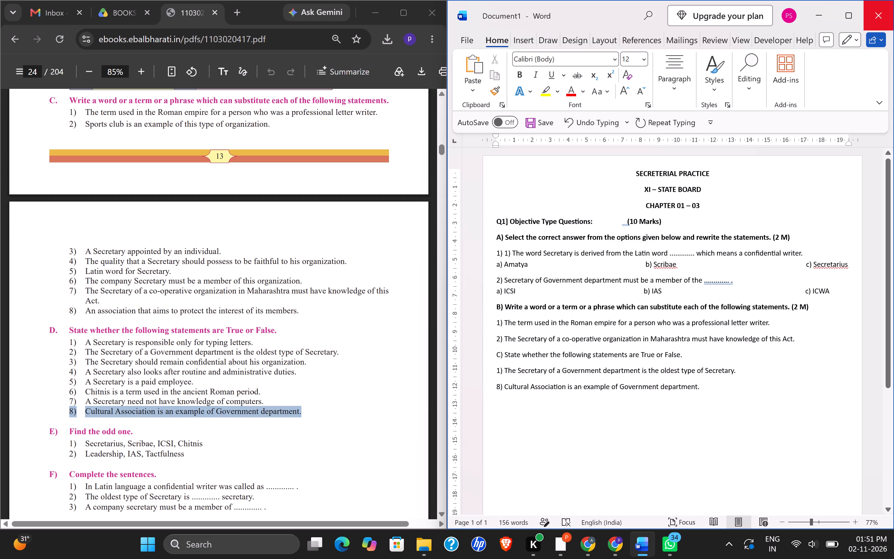
Look through the textbook PDF's following chapter on business organization for its end-of-chapter exercise questions.
{"action": "scroll", "coordinate": [320, 293], "scroll_direction": "down", "scroll_amount": 1}
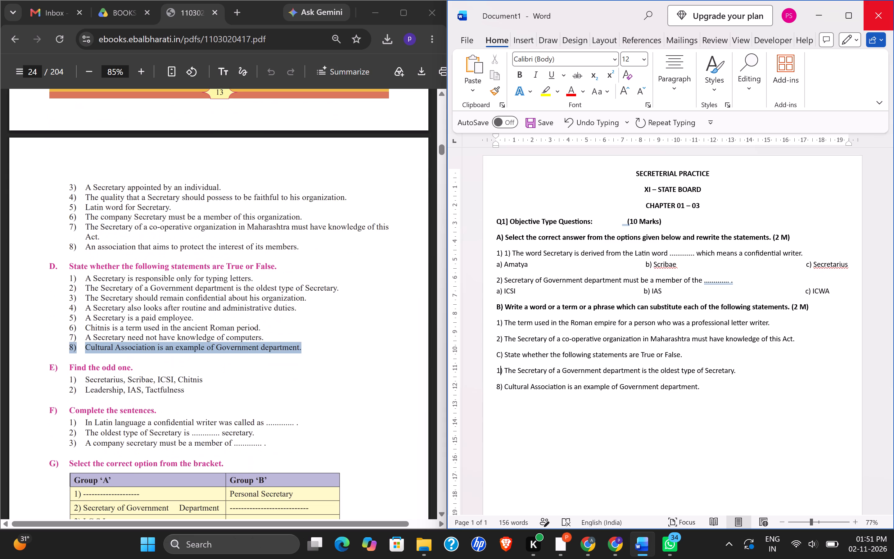
{"action": "scroll", "coordinate": [320, 293], "scroll_direction": "down", "scroll_amount": 20}
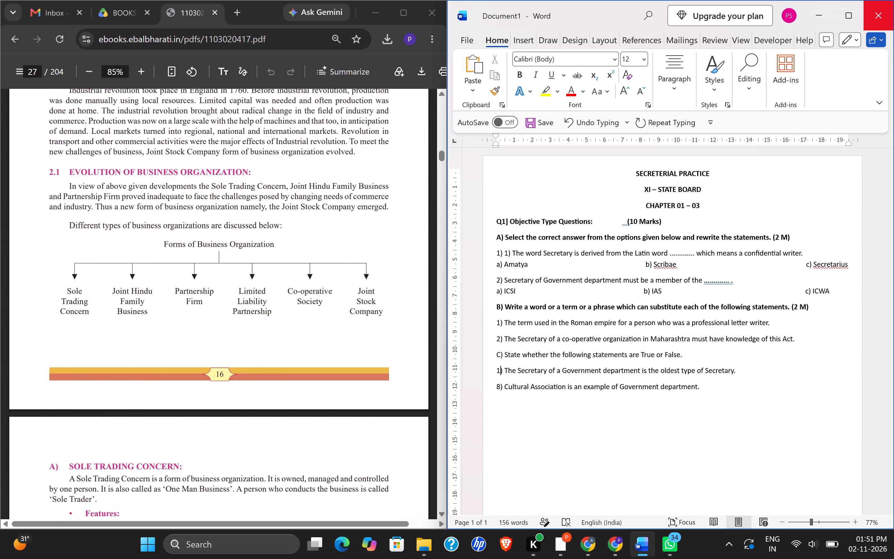
{"action": "scroll", "coordinate": [320, 293], "scroll_direction": "down", "scroll_amount": 13}
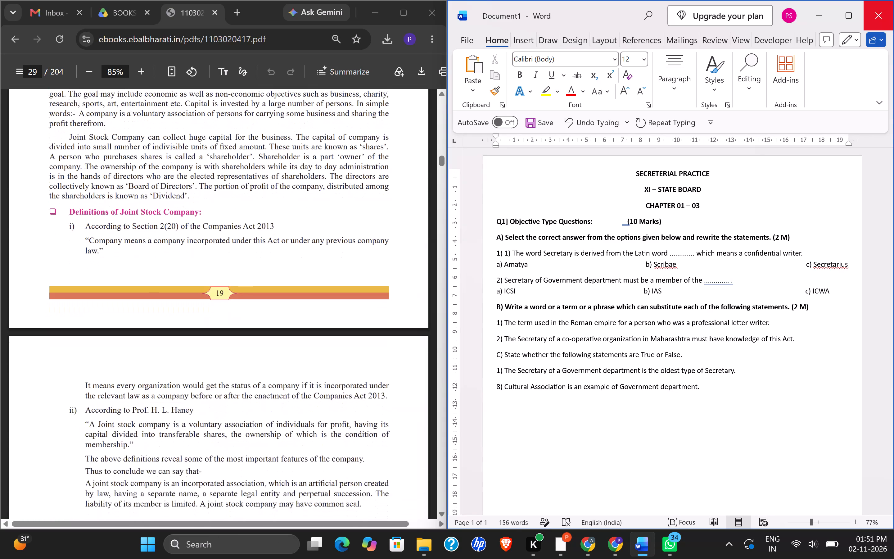
{"action": "scroll", "coordinate": [320, 293], "scroll_direction": "down", "scroll_amount": 13}
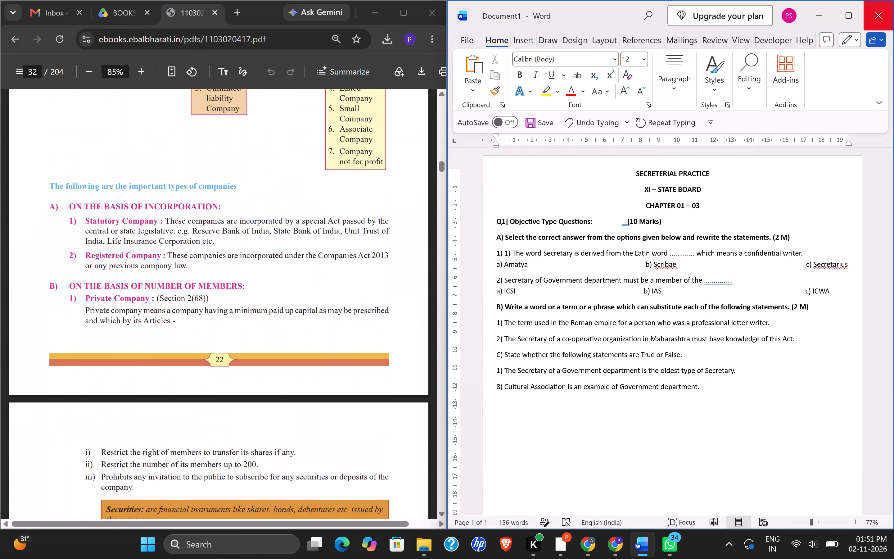
{"action": "scroll", "coordinate": [320, 293], "scroll_direction": "down", "scroll_amount": 12}
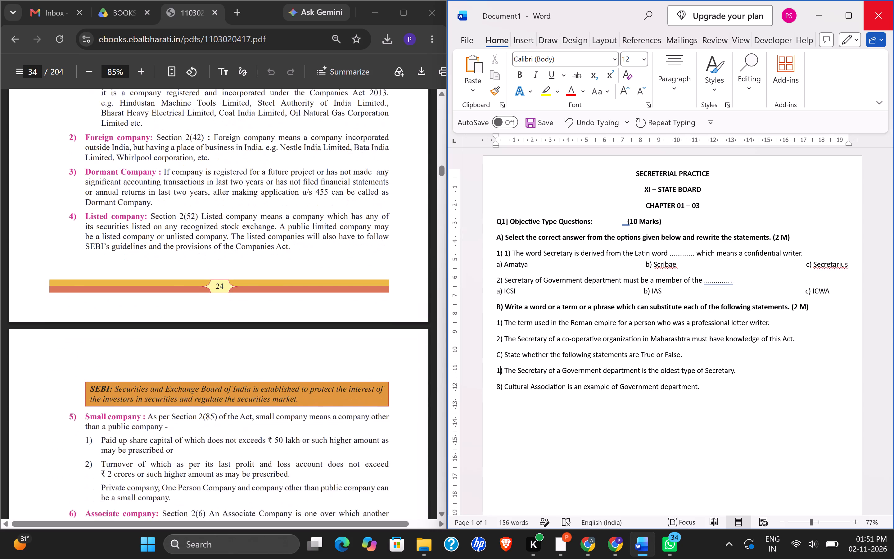
{"action": "scroll", "coordinate": [320, 293], "scroll_direction": "down", "scroll_amount": 12}
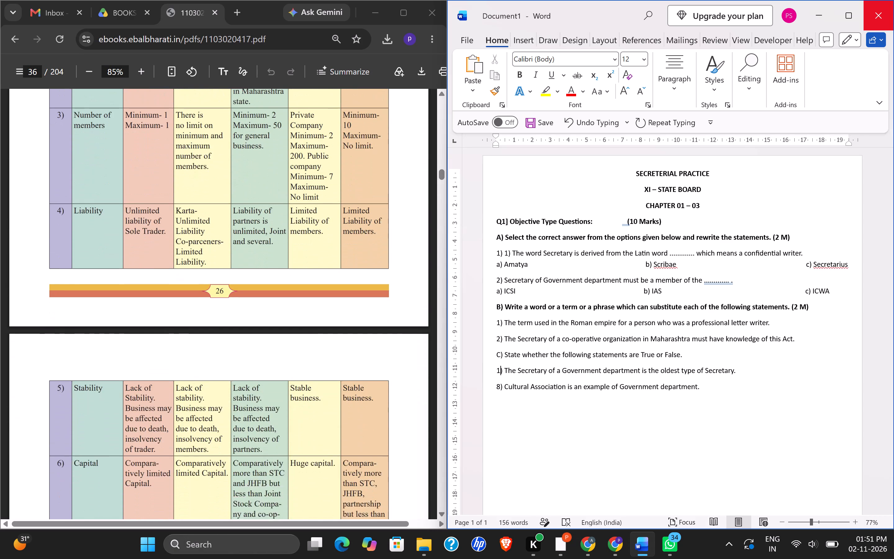
{"action": "scroll", "coordinate": [320, 293], "scroll_direction": "down", "scroll_amount": 6}
{"action": "scroll", "coordinate": [320, 293], "scroll_direction": "up", "scroll_amount": 1}
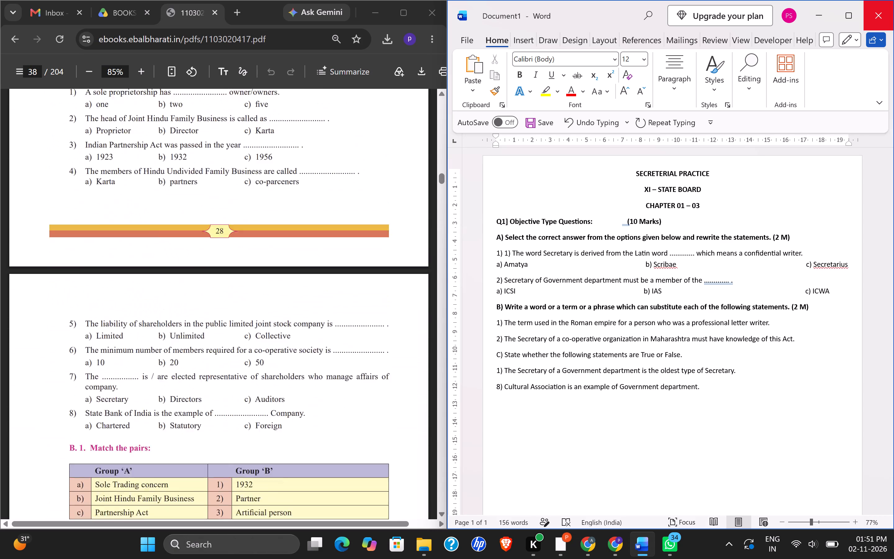
{"action": "scroll", "coordinate": [320, 293], "scroll_direction": "up", "scroll_amount": 1}
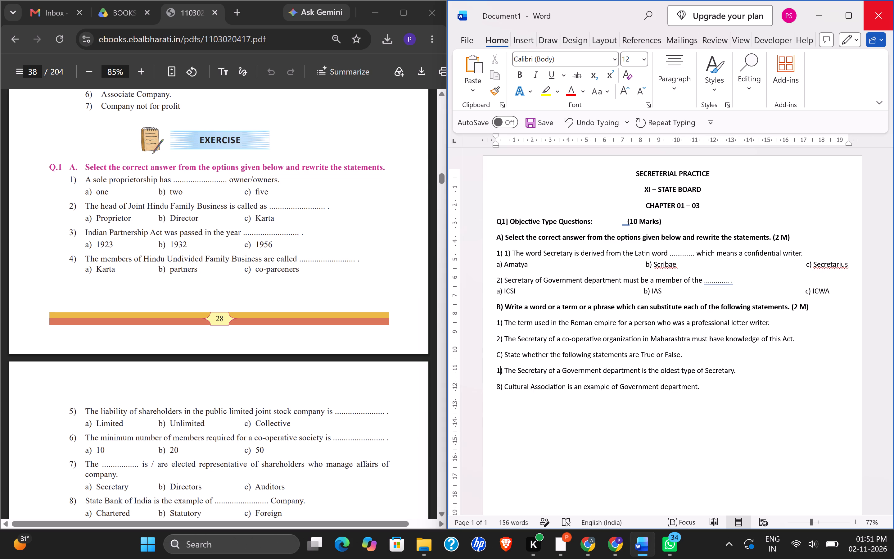
Replace section A's question 2 text in Word with textbook question 5 on shareholders' liability in a public limited joint stock company, keeping heading B on its own line.
{"action": "scroll", "coordinate": [139, 329], "scroll_direction": "down", "scroll_amount": 1}
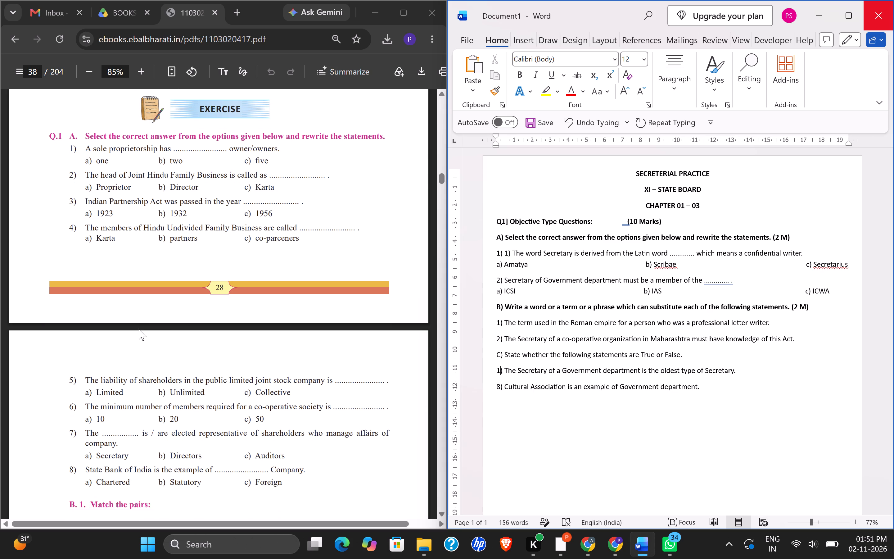
{"action": "scroll", "coordinate": [139, 329], "scroll_direction": "down", "scroll_amount": 1}
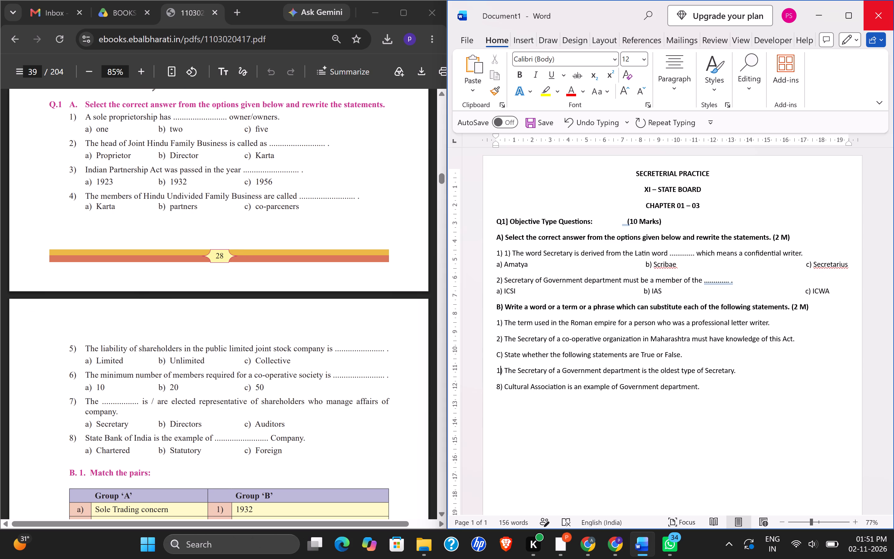
{"action": "left_click_drag", "start_coordinate": [68, 348], "coordinate": [292, 358]}
{"action": "key", "text": "ctrl+c"}
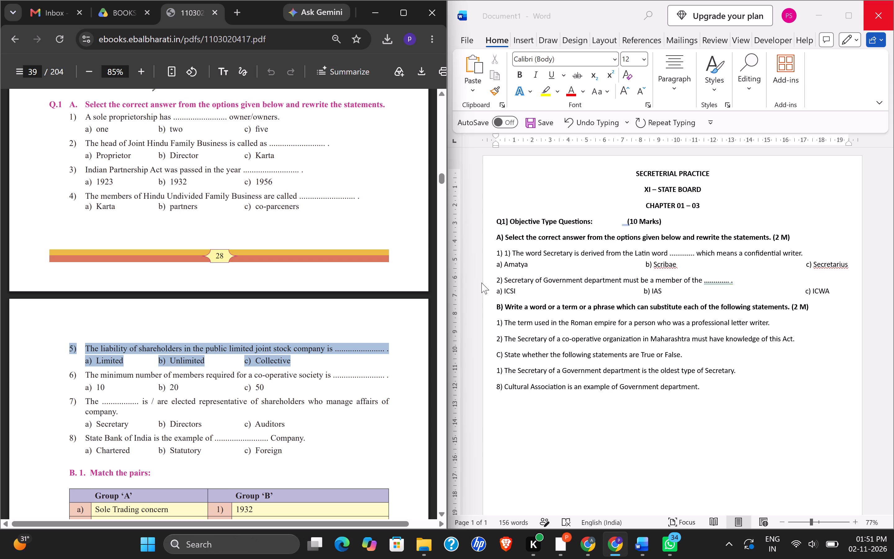
{"action": "left_click", "coordinate": [496, 281]}
{"action": "left_click", "coordinate": [508, 279]}
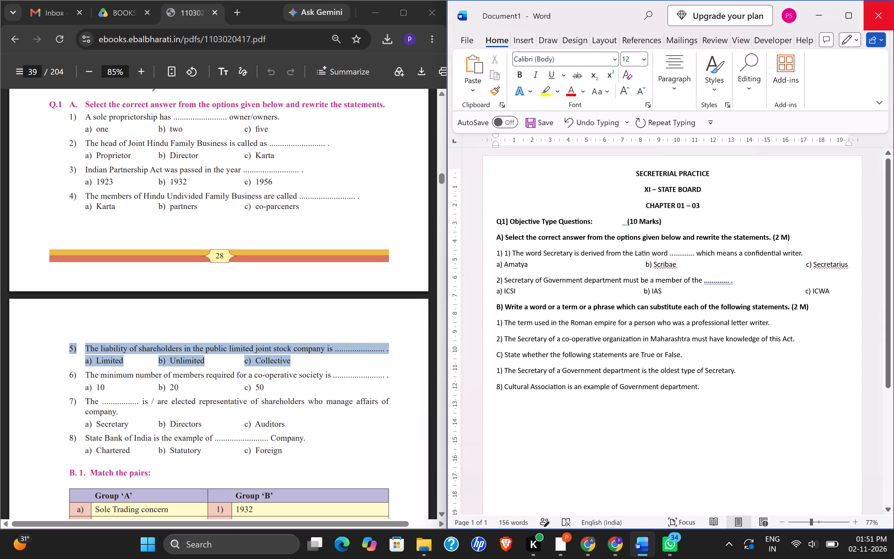
{"action": "left_click_drag", "start_coordinate": [504, 280], "coordinate": [829, 291]}
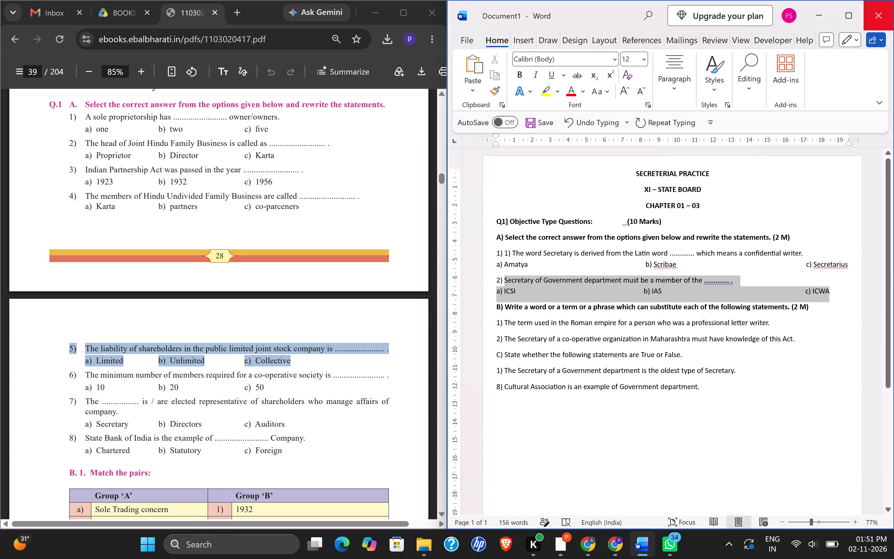
{"action": "left_click_drag", "start_coordinate": [829, 291], "coordinate": [832, 290]}
{"action": "key", "text": "ctrl+v"}
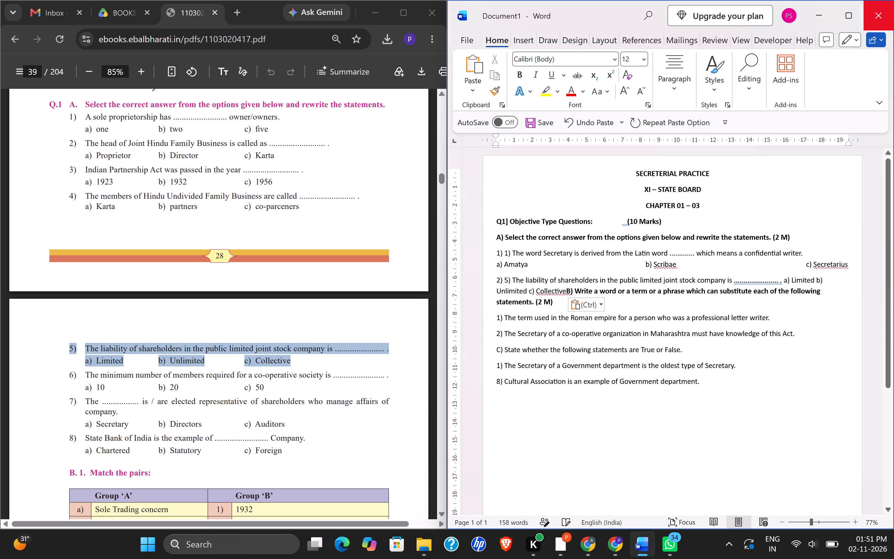
{"action": "key", "text": "Return"}
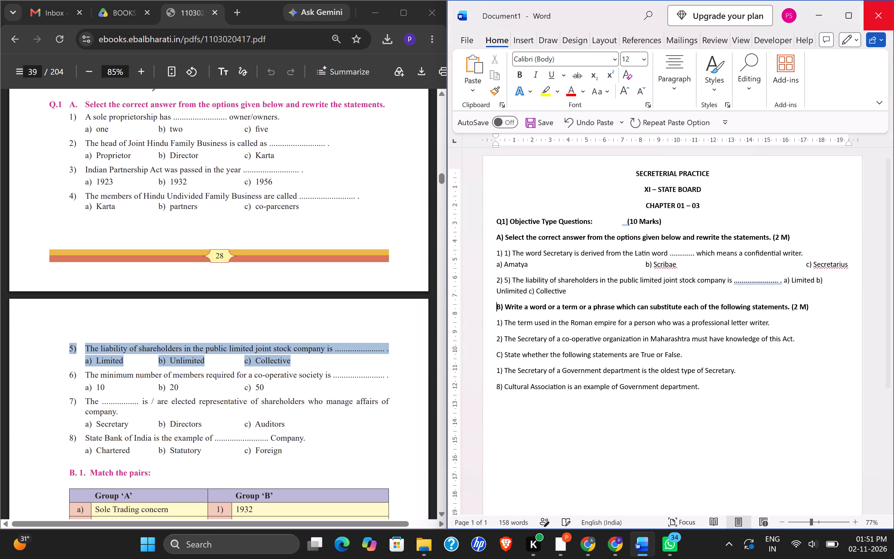
Put question 2's options Limited, Unlimited and Collective on their own line, spaced out to align with question 1's options.
{"action": "left_click", "coordinate": [783, 280]}
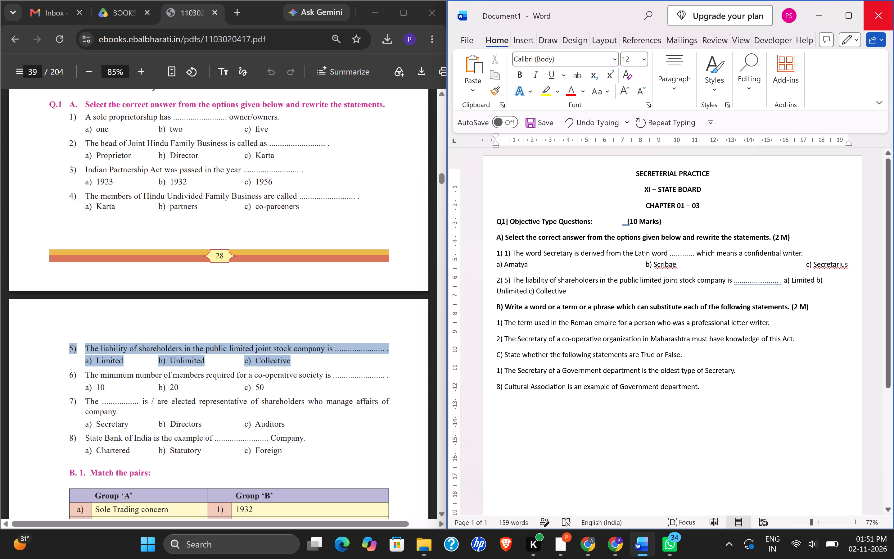
{"action": "key", "text": "shift+Return"}
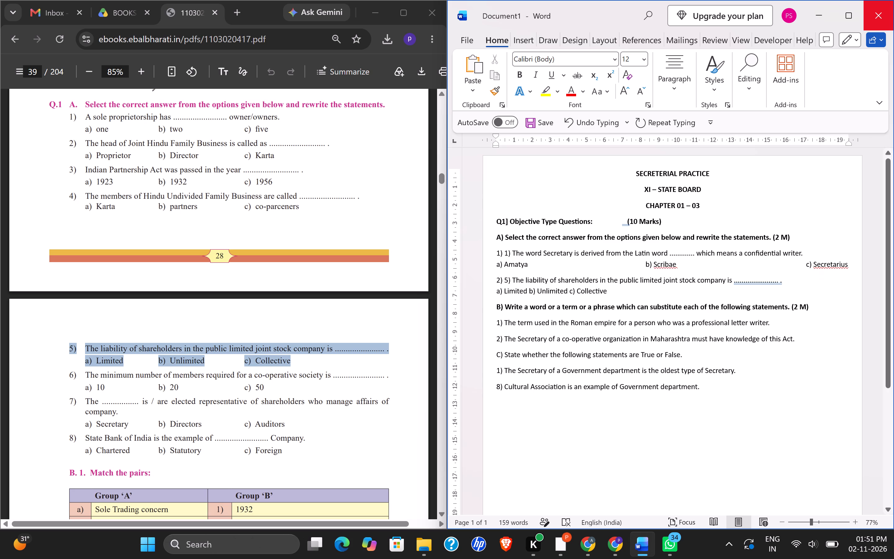
{"action": "left_click", "coordinate": [528, 290]}
{"action": "key", "text": "space"}
{"action": "key", "text": "space"}
{"action": "key", "text": "space"}
{"action": "key", "text": "space"}
{"action": "key", "text": "space"}
{"action": "key", "text": "space"}
{"action": "key", "text": "space"}
{"action": "key", "text": "space"}
{"action": "key", "text": "space"}
{"action": "key", "text": "space"}
{"action": "key", "text": "space"}
{"action": "key", "text": "space"}
{"action": "key", "text": "space"}
{"action": "key", "text": "space"}
{"action": "key", "text": "space"}
{"action": "key", "text": "space"}
{"action": "key", "text": "space"}
{"action": "key", "text": "space"}
{"action": "key", "text": "space"}
{"action": "key", "text": "space"}
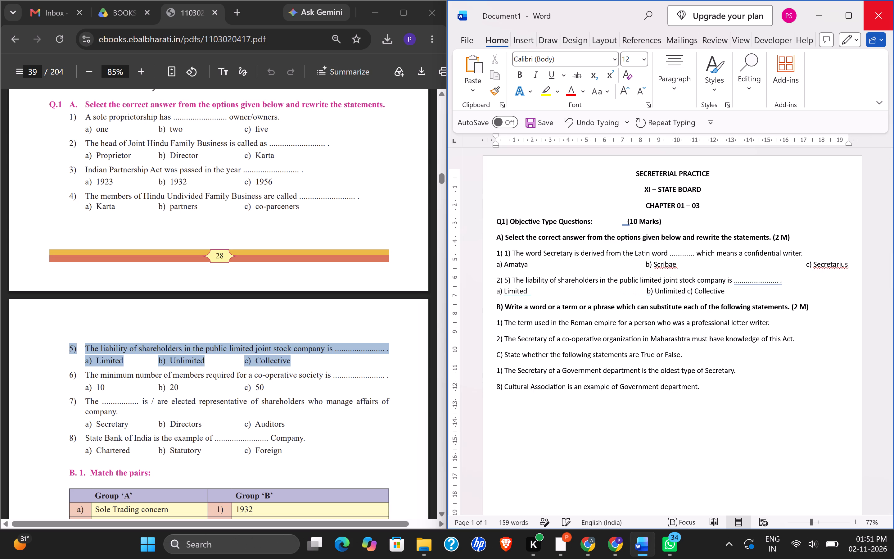
{"action": "left_click", "coordinate": [686, 293]}
{"action": "key", "text": "space"}
{"action": "key", "text": "space"}
{"action": "key", "text": "space"}
{"action": "key", "text": "space"}
{"action": "key", "text": "space"}
{"action": "key", "text": "space"}
{"action": "key", "text": "space"}
{"action": "key", "text": "space"}
{"action": "key", "text": "space"}
{"action": "key", "text": "space"}
{"action": "key", "text": "space"}
{"action": "key", "text": "space"}
{"action": "key", "text": "space"}
{"action": "key", "text": "space"}
{"action": "key", "text": "space"}
{"action": "key", "text": "space"}
{"action": "key", "text": "space"}
{"action": "key", "text": "space"}
{"action": "key", "text": "space"}
{"action": "key", "text": "space"}
{"action": "key", "text": "space"}
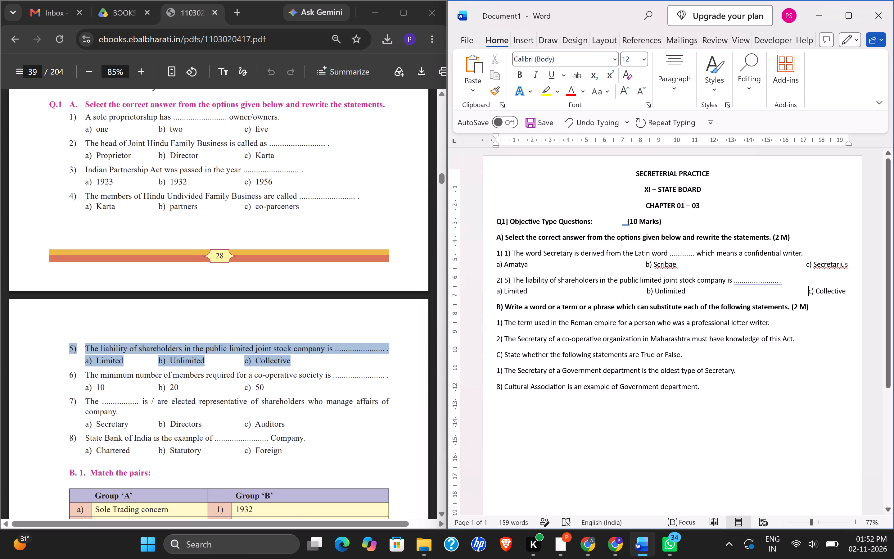
Add a left-aligned line reading "Time : 1 hour 30 minutes" below the "CHAPTER 01 – 03" heading.
{"action": "left_click", "coordinate": [714, 203]}
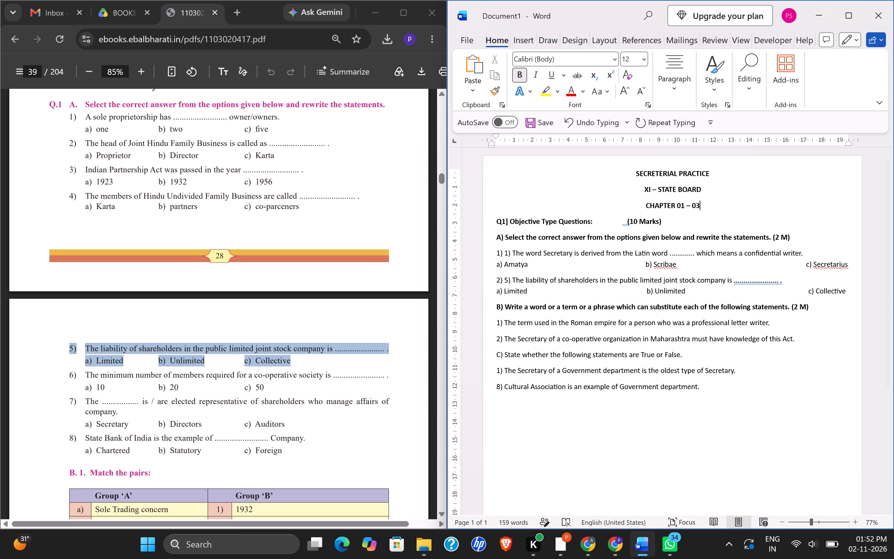
{"action": "key", "text": "BackSpace"}
{"action": "key", "text": "3"}
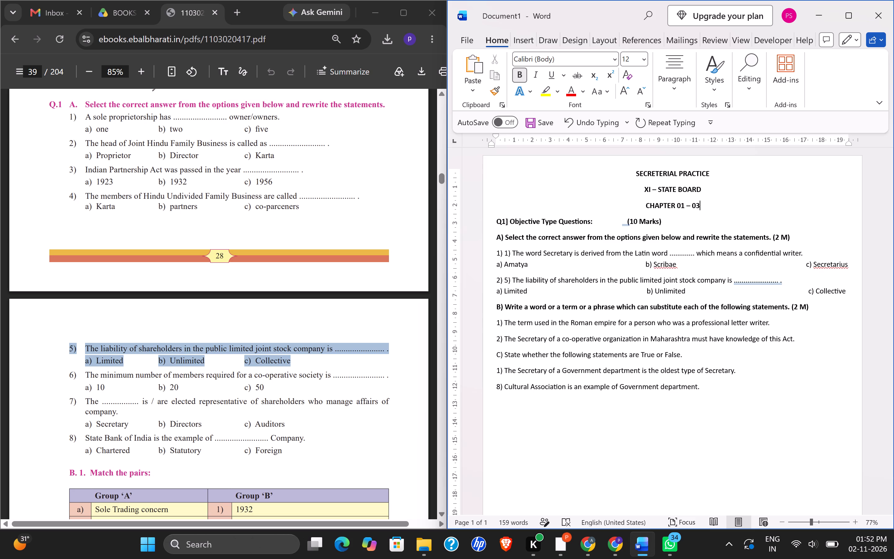
{"action": "key", "text": "Return"}
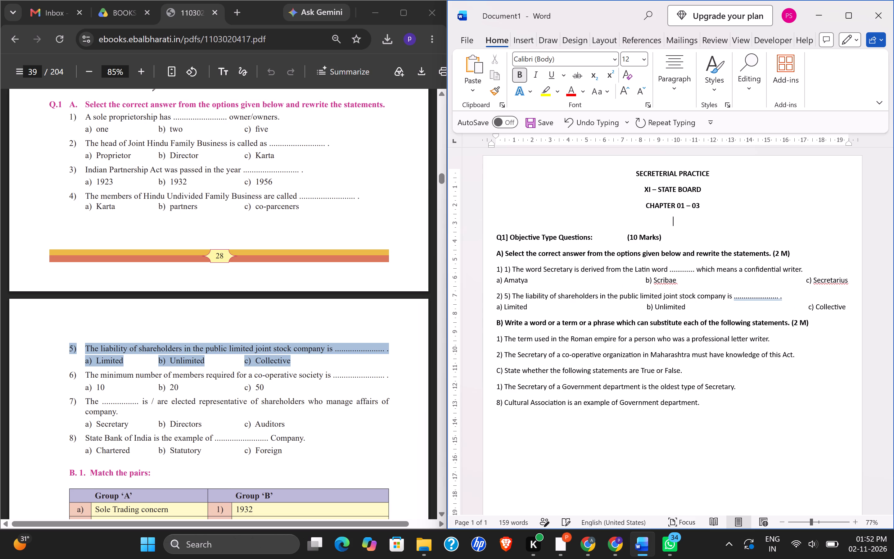
{"action": "key", "text": "BackSpace"}
{"action": "type", "text": "Time"}
{"action": "key", "text": "space"}
{"action": "type", "text": ":"}
{"action": "key", "text": "space"}
{"action": "type", "text": "1 hour"}
{"action": "key", "text": "space"}
{"action": "type", "text": "30"}
{"action": "key", "text": "space"}
{"action": "type", "text": "minur"}
{"action": "key", "text": "BackSpace"}
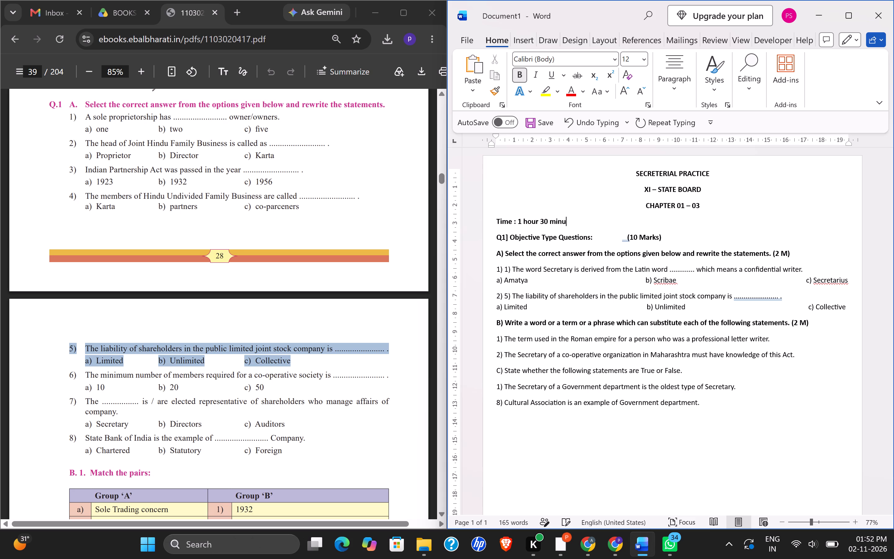
{"action": "key", "text": "y"}
{"action": "key", "text": "BackSpace"}
{"action": "type", "text": "tes"}
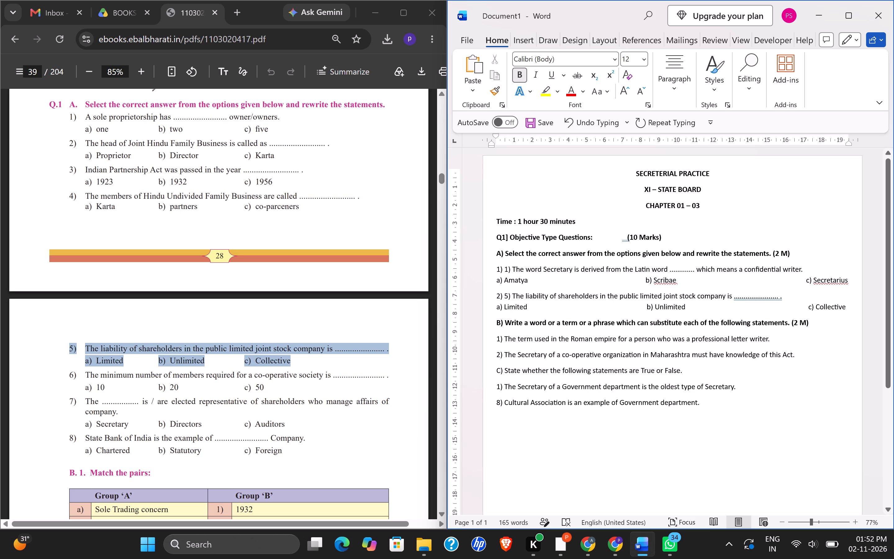
Add "Marks : 40" toward the right end of the Time line, separated from the duration by spaces.
{"action": "left_click", "coordinate": [777, 223]}
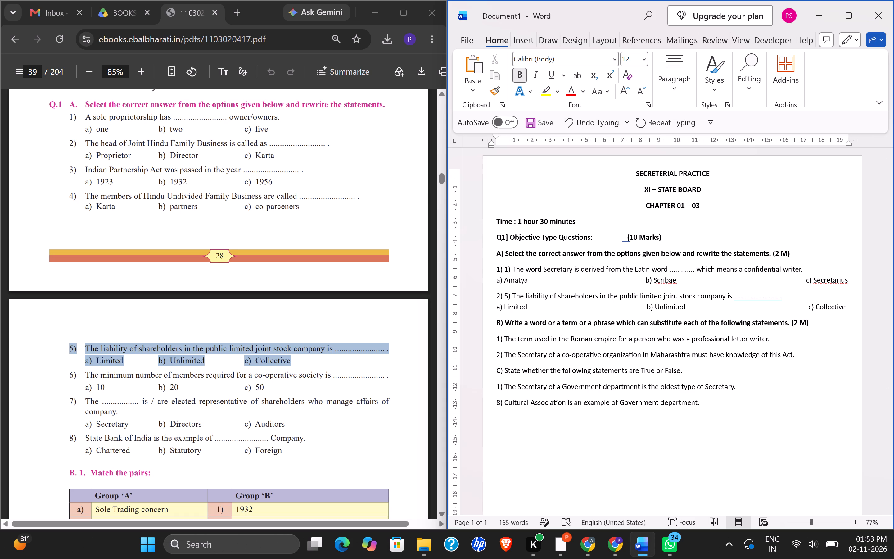
{"action": "key", "text": "space"}
{"action": "key", "text": "space"}
{"action": "key", "text": "space"}
{"action": "key", "text": "space"}
{"action": "key", "text": "space"}
{"action": "key", "text": "space"}
{"action": "key", "text": "space"}
{"action": "key", "text": "space"}
{"action": "key", "text": "space"}
{"action": "key", "text": "space"}
{"action": "key", "text": "space"}
{"action": "key", "text": "space"}
{"action": "key", "text": "space"}
{"action": "key", "text": "space"}
{"action": "key", "text": "space"}
{"action": "key", "text": "space"}
{"action": "key", "text": "space"}
{"action": "key", "text": "space"}
{"action": "key", "text": "space"}
{"action": "key", "text": "space"}
{"action": "key", "text": "space"}
{"action": "key", "text": "space"}
{"action": "key", "text": "space"}
{"action": "key", "text": "space"}
{"action": "key", "text": "space"}
{"action": "key", "text": "space"}
{"action": "key", "text": "space"}
{"action": "key", "text": "space"}
{"action": "key", "text": "space"}
{"action": "key", "text": "space"}
{"action": "key", "text": "space"}
{"action": "key", "text": "space"}
{"action": "key", "text": "space"}
{"action": "key", "text": "space"}
{"action": "key", "text": "space"}
{"action": "key", "text": "space"}
{"action": "key", "text": "space"}
{"action": "key", "text": "space"}
{"action": "key", "text": "space"}
{"action": "key", "text": "space"}
{"action": "key", "text": "BackSpace"}
{"action": "key", "text": "BackSpace"}
{"action": "key", "text": "BackSpace"}
{"action": "key", "text": "BackSpace"}
{"action": "key", "text": "BackSpace"}
{"action": "type", "text": "Ma"}
{"action": "type", "text": "rks"}
{"action": "key", "text": "space"}
{"action": "type", "text": ":"}
{"action": "key", "text": "space"}
{"action": "type", "text": "40"}
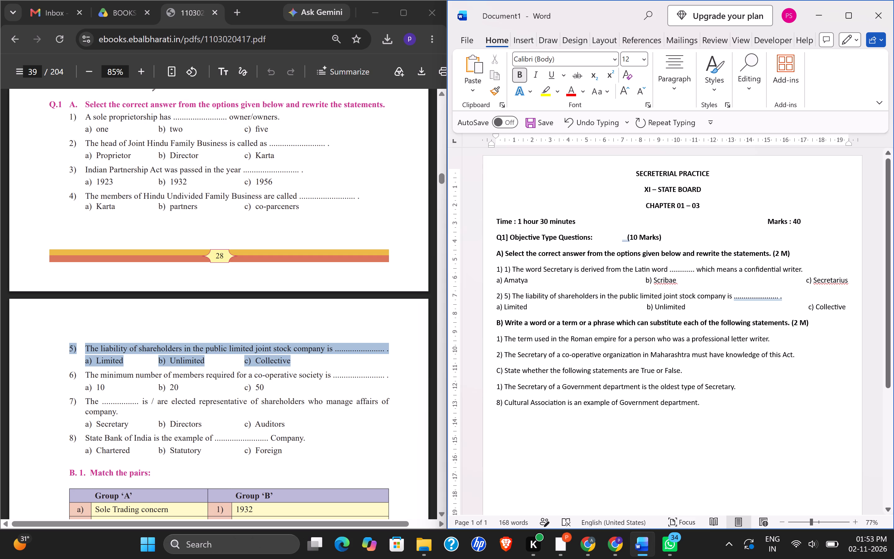
Change the marks in section A's heading to (3 M).
{"action": "left_click", "coordinate": [777, 254]}
{"action": "key", "text": "Right"}
{"action": "key", "text": "BackSpace"}
{"action": "key", "text": "3"}
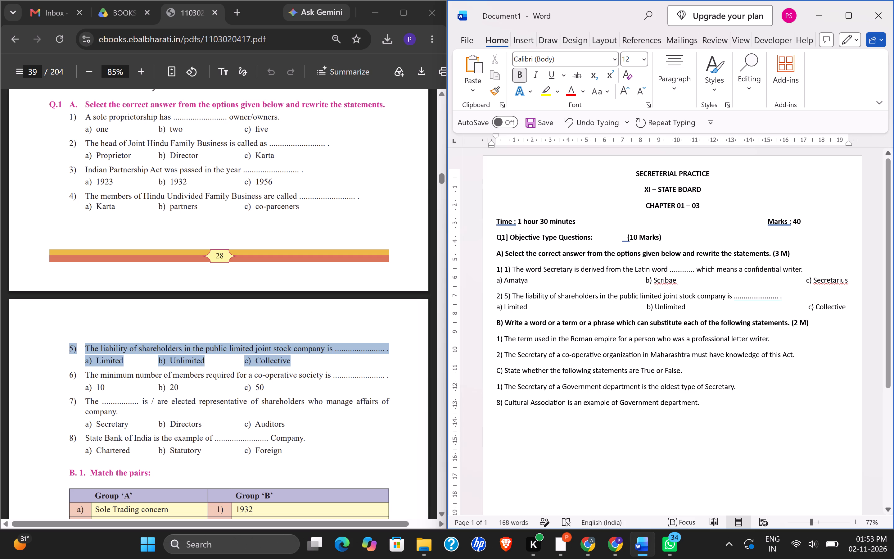
Look through the textbook PDF from the Chapter 2 exercise to the Chapter 3 exercise's multiple-choice questions (Q.1 A).
{"action": "scroll", "coordinate": [234, 380], "scroll_direction": "down", "scroll_amount": 6}
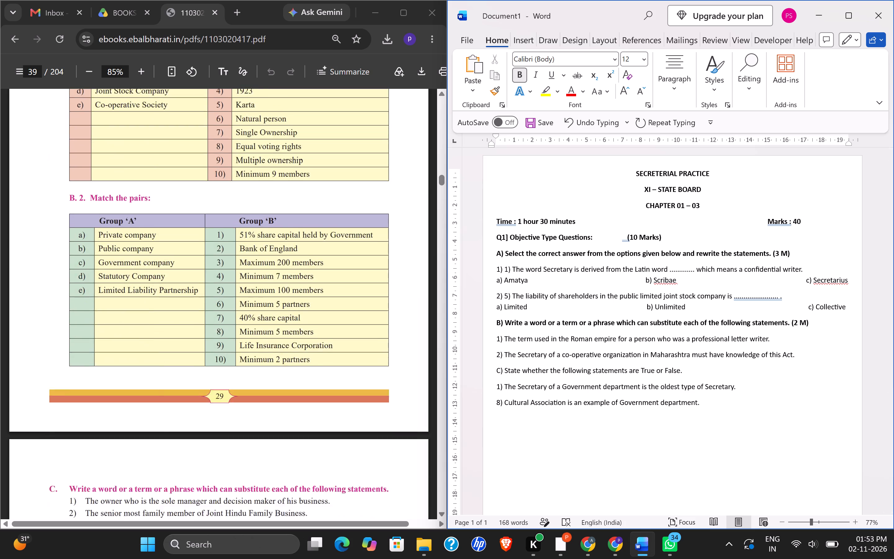
{"action": "scroll", "coordinate": [234, 380], "scroll_direction": "down", "scroll_amount": 9}
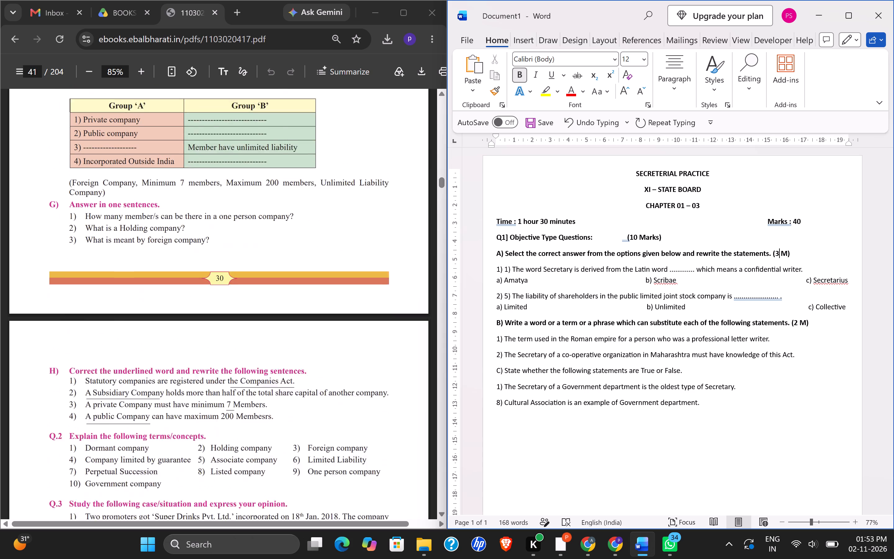
{"action": "scroll", "coordinate": [234, 380], "scroll_direction": "down", "scroll_amount": 8}
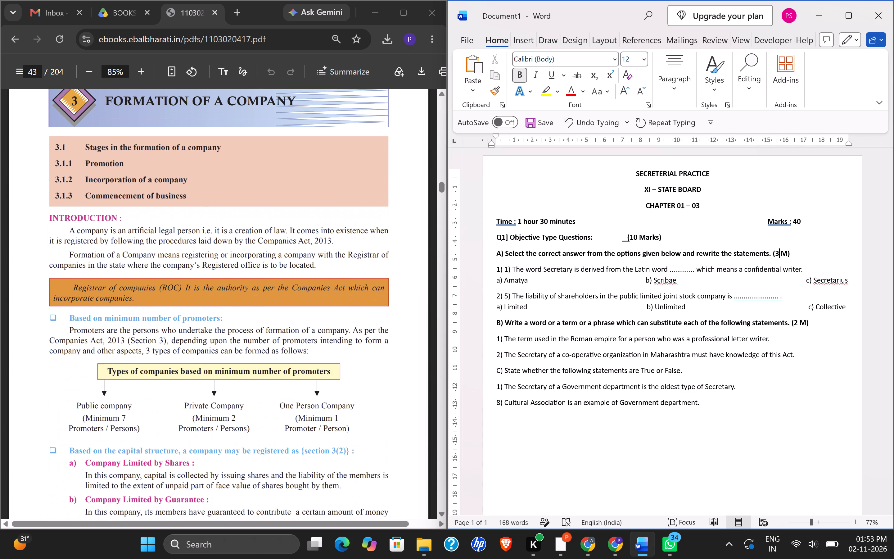
{"action": "scroll", "coordinate": [234, 380], "scroll_direction": "down", "scroll_amount": 9}
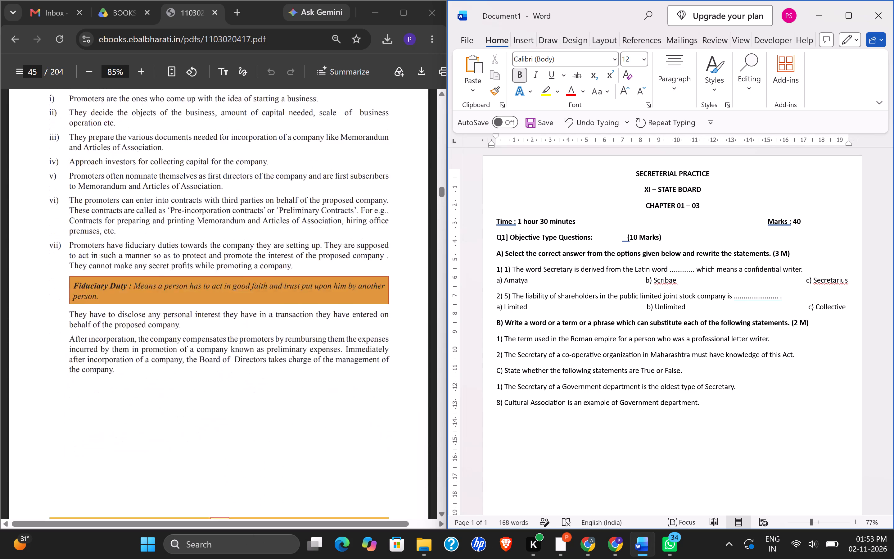
{"action": "scroll", "coordinate": [234, 380], "scroll_direction": "down", "scroll_amount": 7}
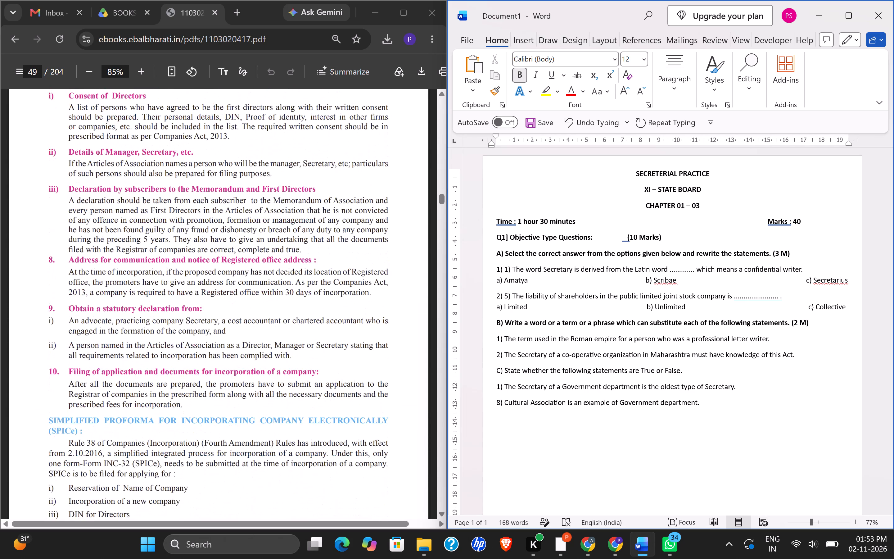
{"action": "scroll", "coordinate": [234, 380], "scroll_direction": "down", "scroll_amount": 6}
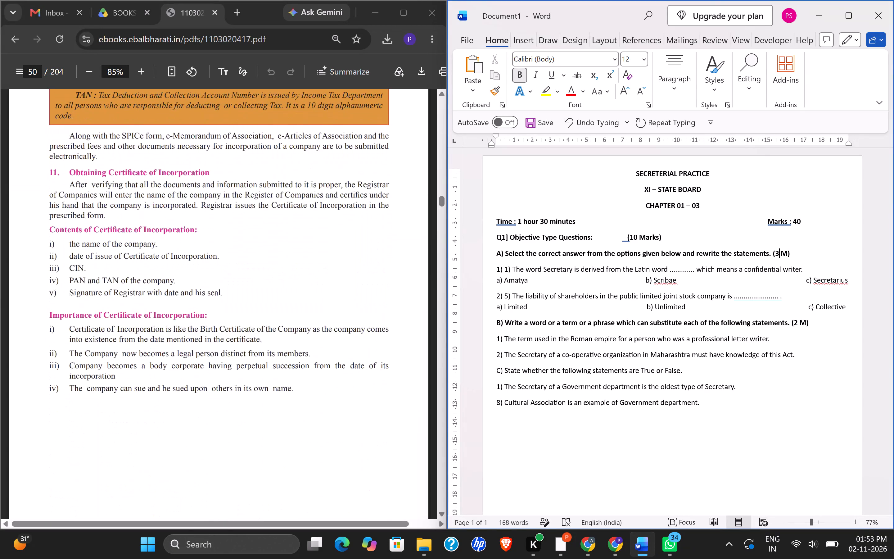
{"action": "scroll", "coordinate": [234, 380], "scroll_direction": "down", "scroll_amount": 1}
{"action": "scroll", "coordinate": [219, 285], "scroll_direction": "down", "scroll_amount": 5}
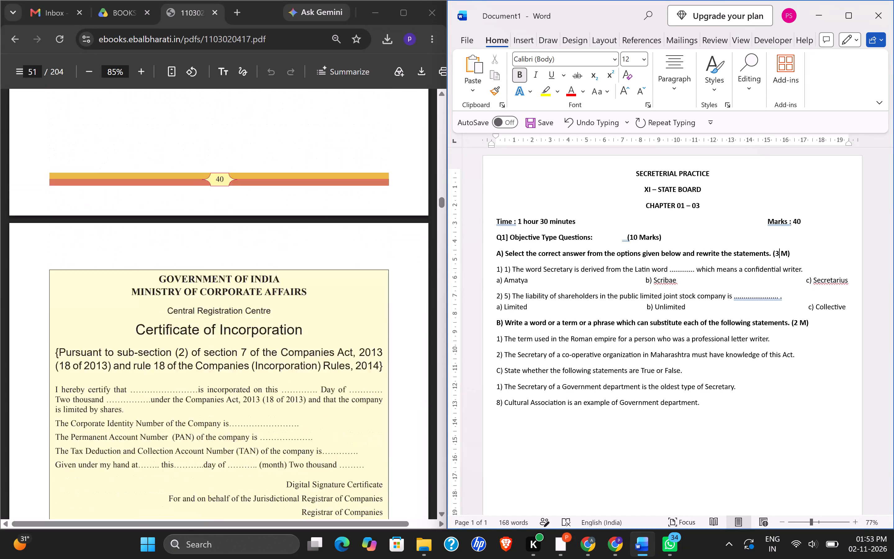
{"action": "scroll", "coordinate": [219, 285], "scroll_direction": "down", "scroll_amount": 12}
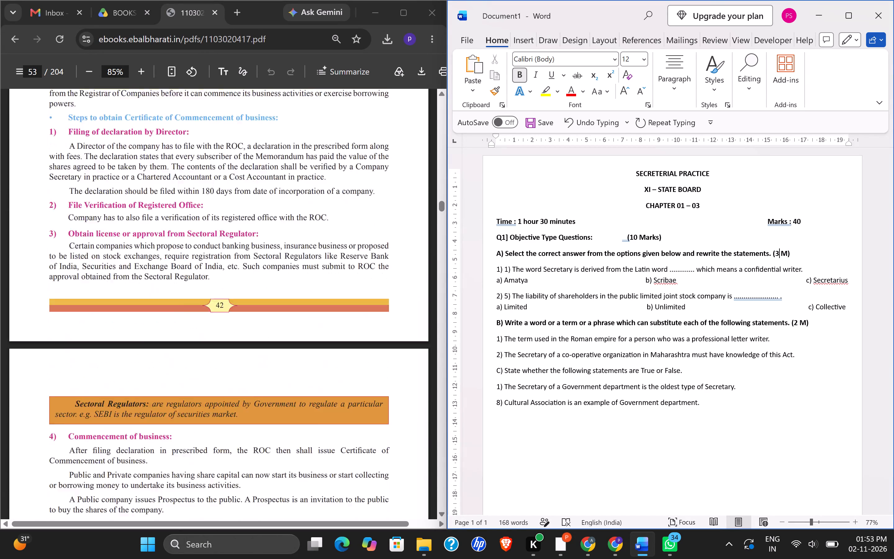
{"action": "scroll", "coordinate": [219, 285], "scroll_direction": "down", "scroll_amount": 2}
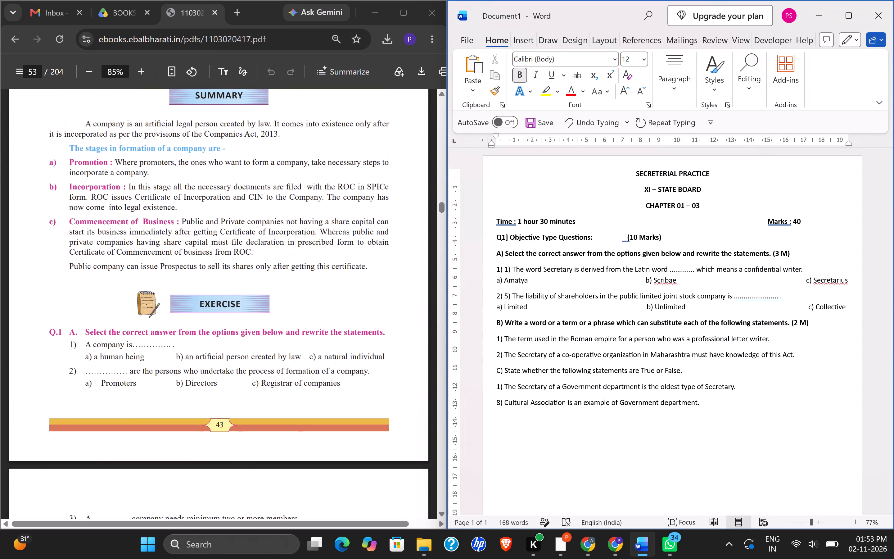
{"action": "scroll", "coordinate": [219, 285], "scroll_direction": "down", "scroll_amount": 1}
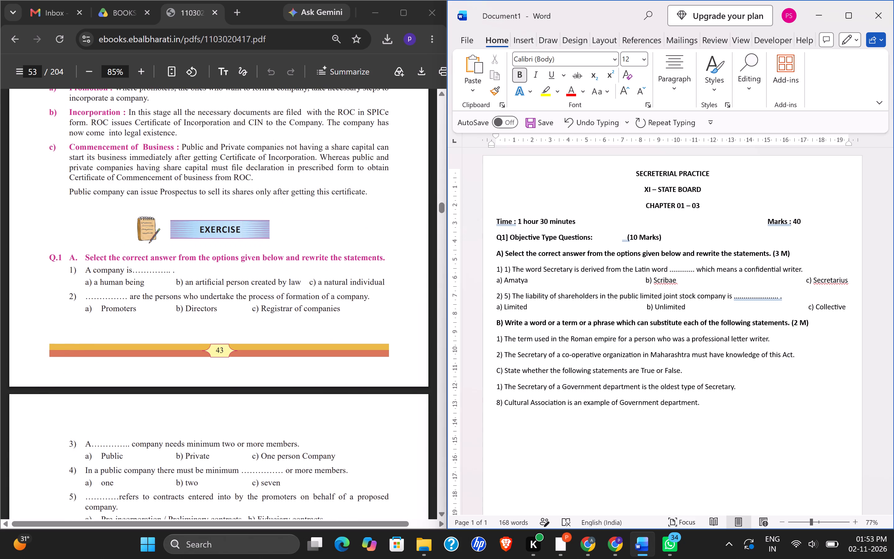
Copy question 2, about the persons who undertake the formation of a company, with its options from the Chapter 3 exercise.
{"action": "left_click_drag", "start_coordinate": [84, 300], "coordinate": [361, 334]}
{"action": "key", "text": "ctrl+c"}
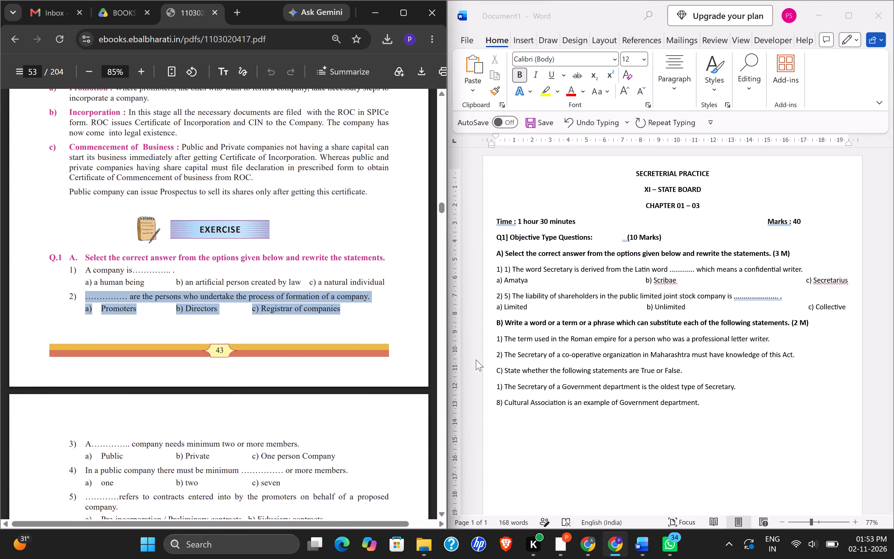
Copy Chapter 3 exercise question 5, on contracts entered into by promoters, with its options into section A of the Word paper as question 3).
{"action": "scroll", "coordinate": [341, 367], "scroll_direction": "down", "scroll_amount": 1}
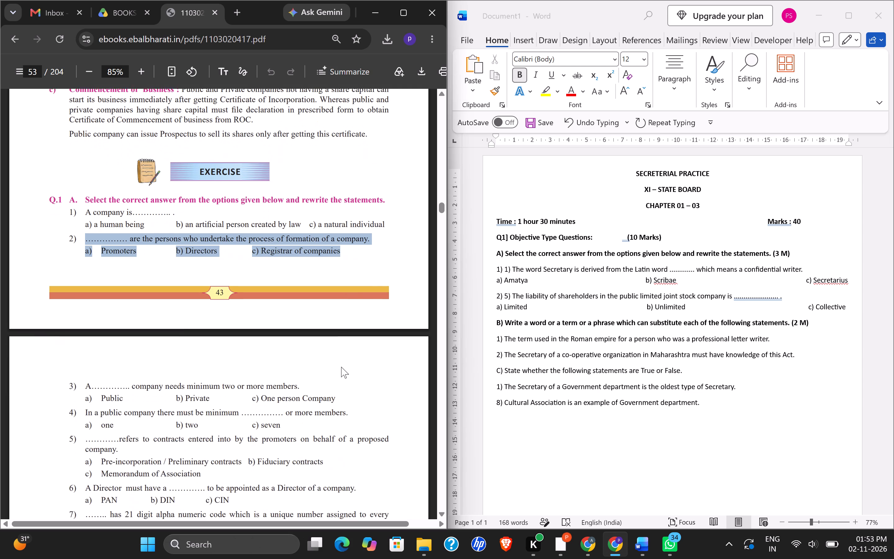
{"action": "scroll", "coordinate": [341, 367], "scroll_direction": "down", "scroll_amount": 1}
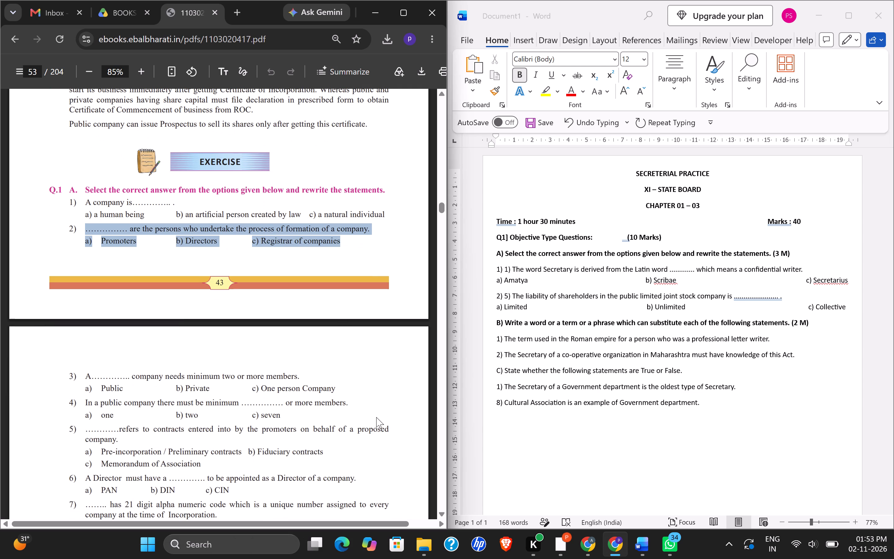
{"action": "scroll", "coordinate": [347, 450], "scroll_direction": "down", "scroll_amount": 1}
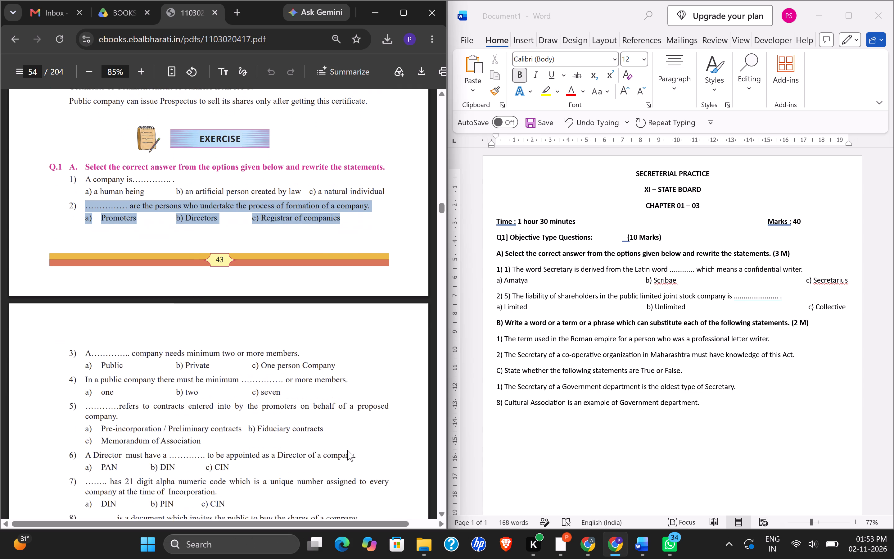
{"action": "scroll", "coordinate": [347, 450], "scroll_direction": "down", "scroll_amount": 1}
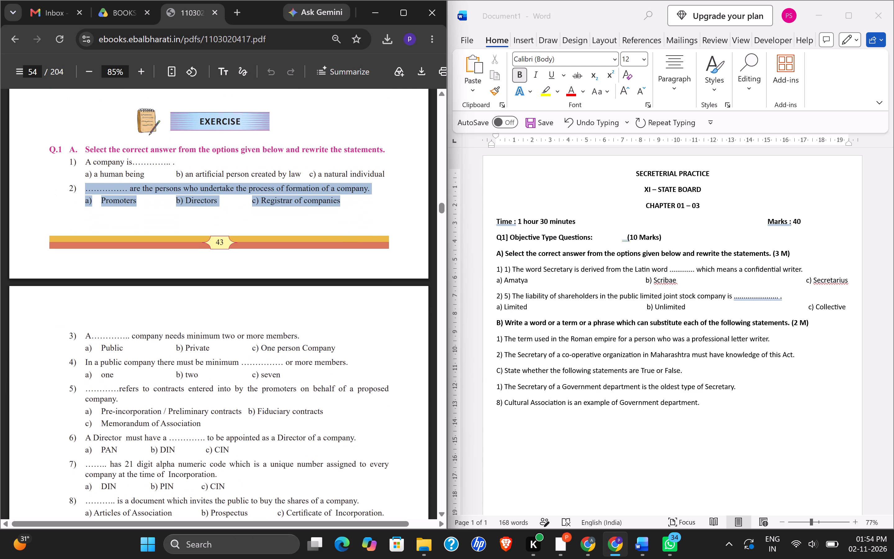
{"action": "left_click", "coordinate": [234, 447]}
{"action": "left_click_drag", "start_coordinate": [79, 389], "coordinate": [284, 427]}
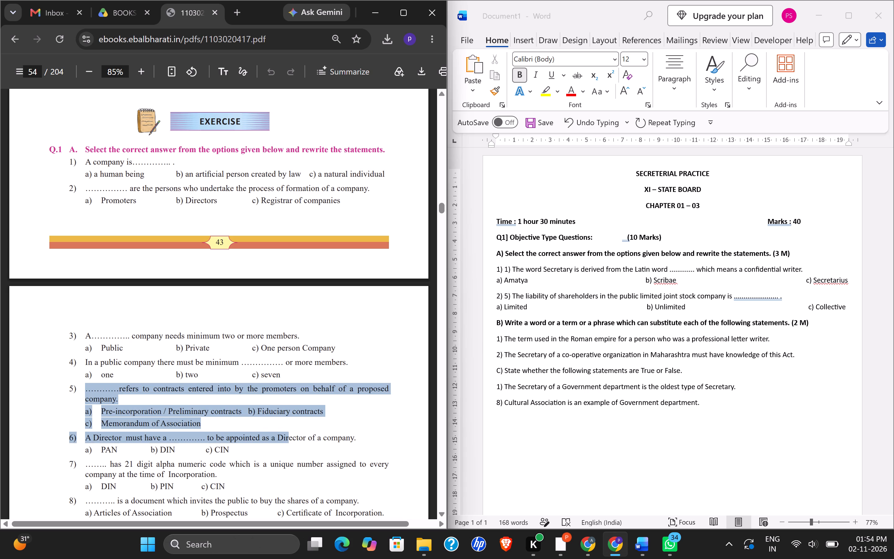
{"action": "left_click_drag", "start_coordinate": [284, 427], "coordinate": [203, 424]}
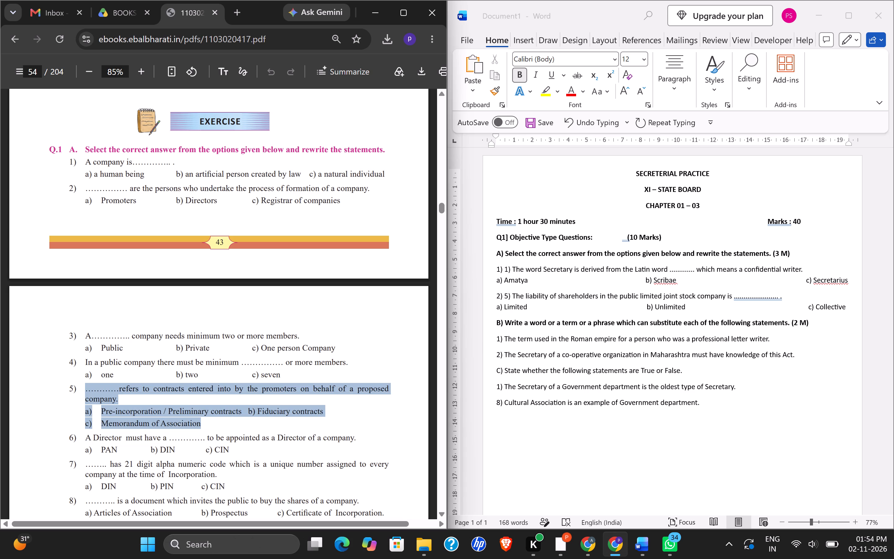
{"action": "key", "text": "ctrl+c"}
{"action": "left_click", "coordinate": [854, 305]}
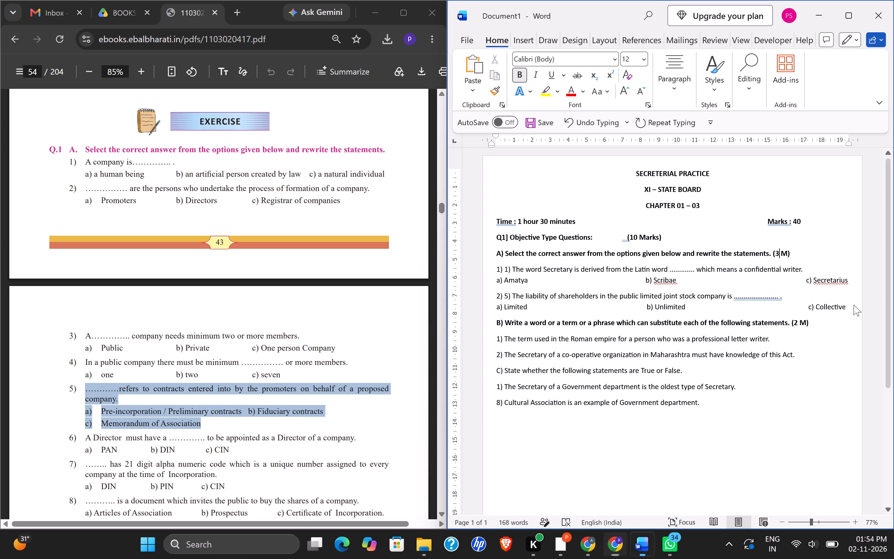
{"action": "left_click", "coordinate": [845, 307]}
{"action": "key", "text": "Return"}
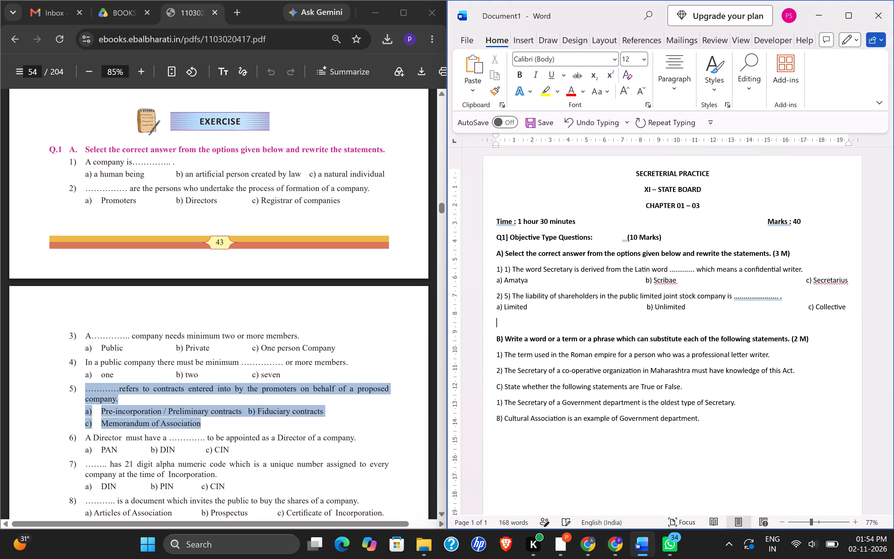
{"action": "type", "text": "3)"}
{"action": "key", "text": "space"}
{"action": "key", "text": "ctrl+v"}
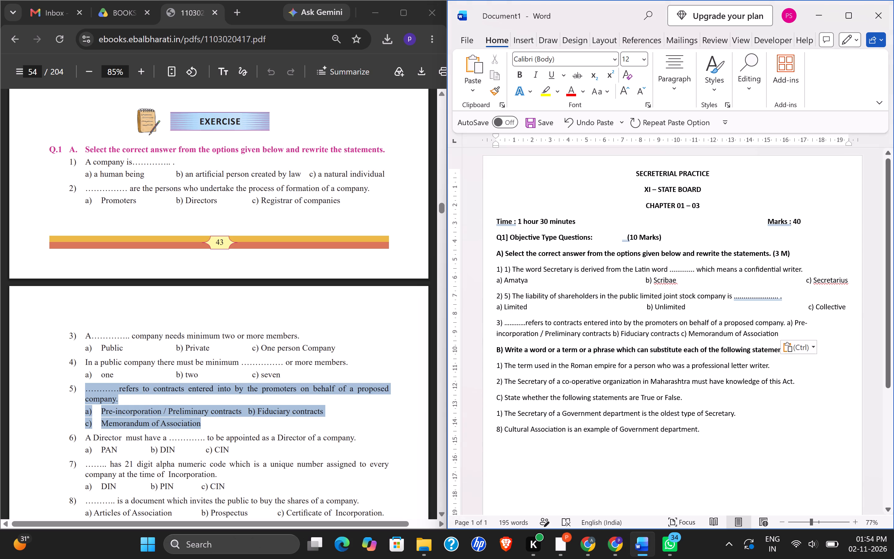
Delete the leftover textbook numbers "5)" and "1)" after the paper's own numbering in section A's questions 2 and 1.
{"action": "left_click", "coordinate": [512, 295]}
{"action": "key", "text": "BackSpace"}
{"action": "key", "text": "BackSpace"}
{"action": "key", "text": "BackSpace"}
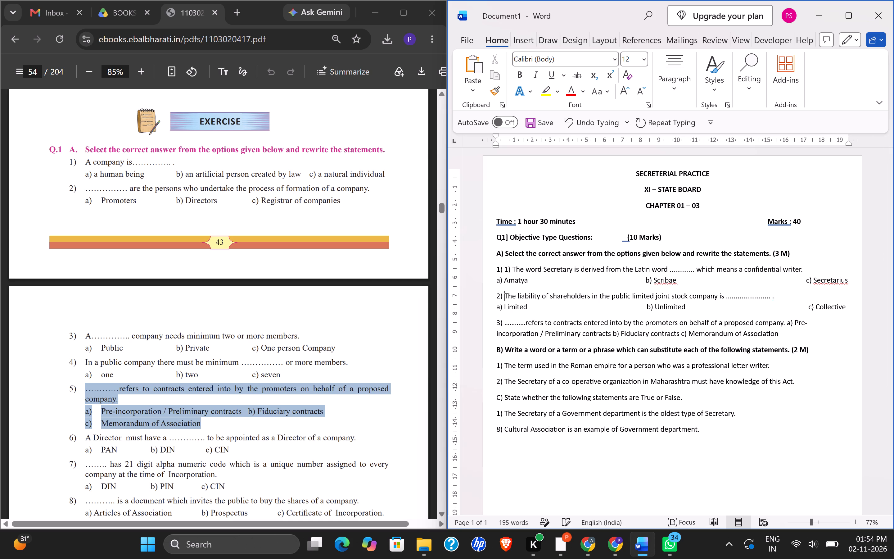
{"action": "left_click", "coordinate": [512, 272]}
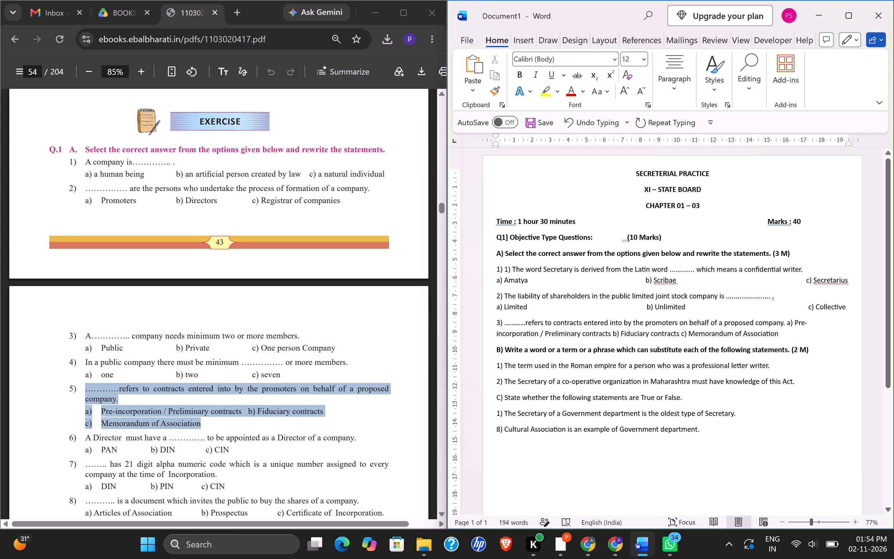
{"action": "key", "text": "BackSpace"}
{"action": "key", "text": "BackSpace"}
{"action": "key", "text": "BackSpace"}
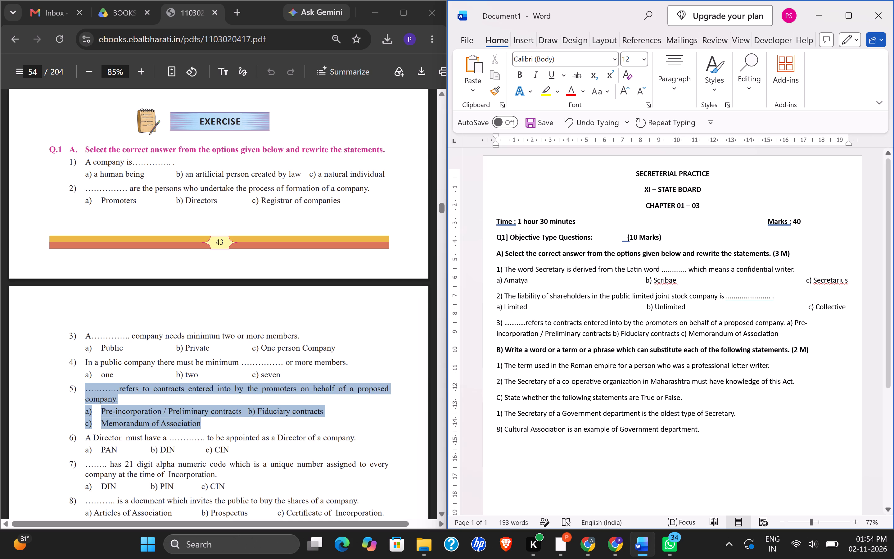
Move question 3's options onto their own line below the question with a line break.
{"action": "left_click", "coordinate": [521, 328]}
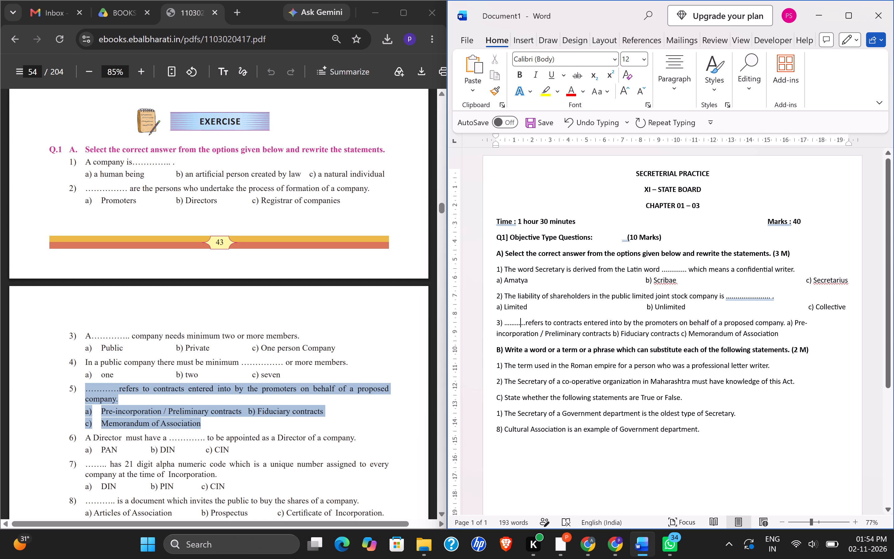
{"action": "left_click", "coordinate": [785, 323]}
{"action": "key", "text": "Right"}
{"action": "key", "text": "shift+Return"}
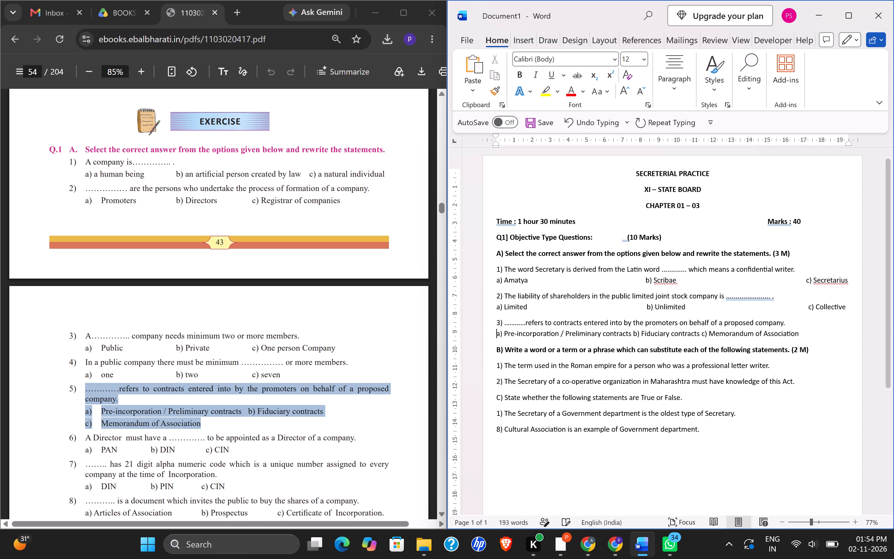
Remove extra spaces before question 1's option c) Secretarius to bring it closer to option b).
{"action": "left_click", "coordinate": [806, 278]}
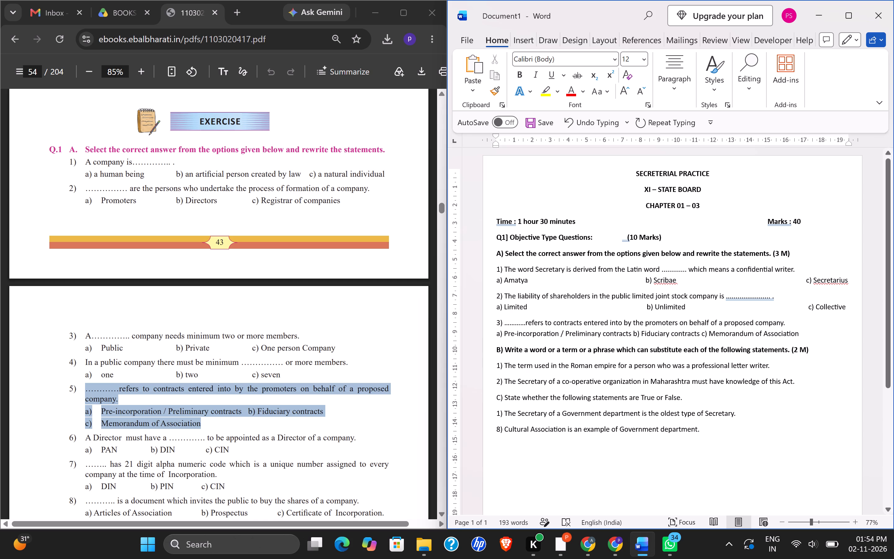
{"action": "key", "text": "BackSpace"}
{"action": "key", "text": "BackSpace"}
{"action": "key", "text": "BackSpace"}
{"action": "key", "text": "BackSpace"}
{"action": "key", "text": "BackSpace"}
{"action": "key", "text": "BackSpace"}
{"action": "key", "text": "BackSpace"}
{"action": "key", "text": "BackSpace"}
{"action": "key", "text": "BackSpace"}
{"action": "key", "text": "BackSpace"}
{"action": "key", "text": "BackSpace"}
{"action": "key", "text": "BackSpace"}
Remove extra spaces before question 2's option c) Collective so that it lines up with question 1's option c).
{"action": "left_click", "coordinate": [807, 309]}
{"action": "key", "text": "BackSpace"}
{"action": "key", "text": "BackSpace"}
{"action": "key", "text": "BackSpace"}
{"action": "key", "text": "BackSpace"}
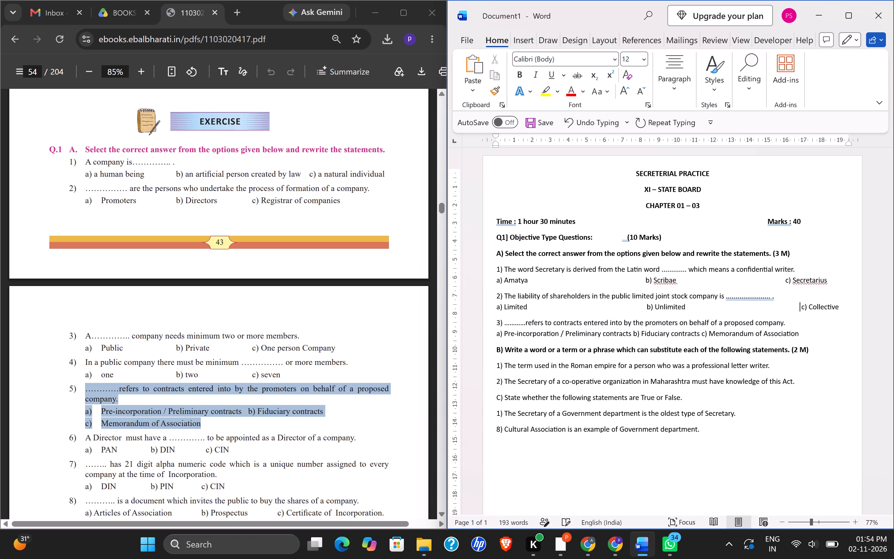
{"action": "key", "text": "BackSpace"}
{"action": "key", "text": "BackSpace"}
{"action": "key", "text": "BackSpace"}
{"action": "key", "text": "BackSpace"}
{"action": "key", "text": "BackSpace"}
{"action": "key", "text": "BackSpace"}
{"action": "key", "text": "BackSpace"}
{"action": "key", "text": "BackSpace"}
{"action": "key", "text": "BackSpace"}
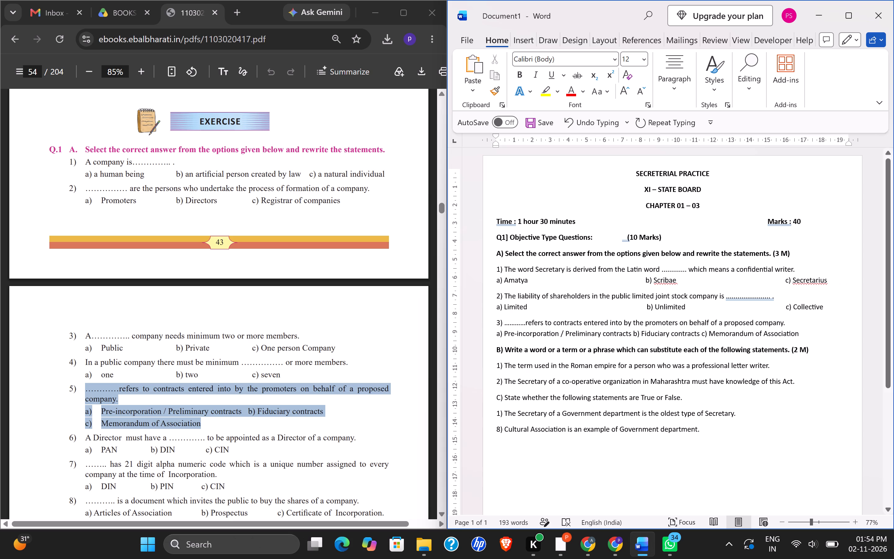
Add spaces before question 3's option b) Fiduciary contracts to roughly align it with the b) options above.
{"action": "left_click", "coordinate": [633, 336]}
{"action": "key", "text": "space"}
{"action": "key", "text": "space"}
{"action": "key", "text": "space"}
{"action": "key", "text": "space"}
{"action": "key", "text": "space"}
{"action": "key", "text": "space"}
{"action": "key", "text": "space"}
{"action": "key", "text": "space"}
{"action": "key", "text": "space"}
{"action": "key", "text": "space"}
{"action": "key", "text": "space"}
{"action": "key", "text": "BackSpace"}
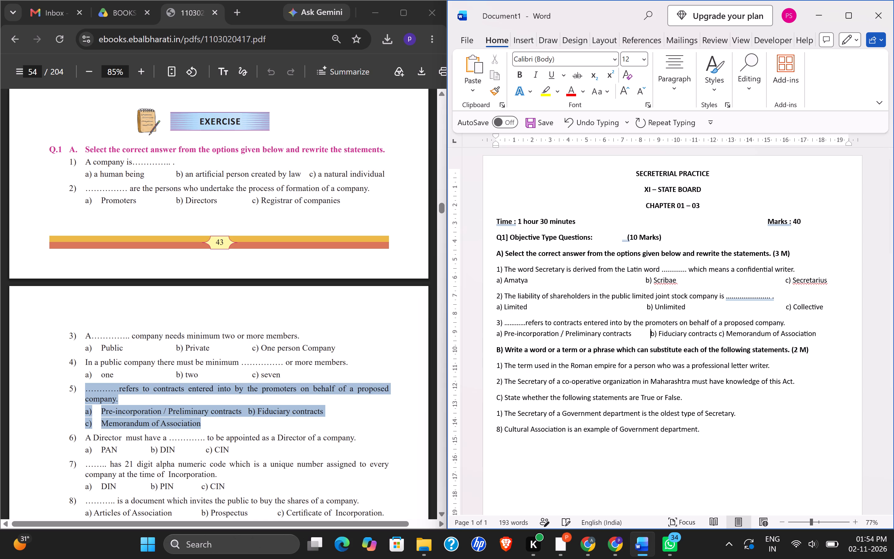
Remove the two extra spaces before question 3's option b) Fiduciary contracts so it lines up with question 2's option b).
{"action": "key", "text": "BackSpace"}
{"action": "key", "text": "BackSpace"}
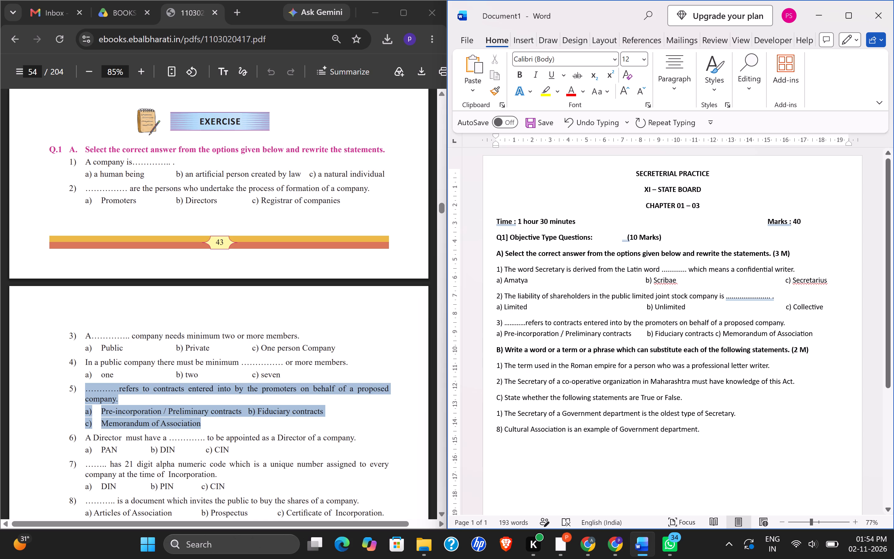
Add spaces before question 3's option c) Memorandum of Association to separate it from option b) and move it towards the c) options above.
{"action": "left_click", "coordinate": [716, 336]}
{"action": "key", "text": "space"}
{"action": "key", "text": "space"}
{"action": "key", "text": "space"}
{"action": "key", "text": "space"}
{"action": "key", "text": "space"}
{"action": "key", "text": "space"}
{"action": "key", "text": "space"}
{"action": "key", "text": "space"}
{"action": "key", "text": "space"}
{"action": "key", "text": "space"}
{"action": "key", "text": "space"}
{"action": "key", "text": "space"}
{"action": "key", "text": "space"}
{"action": "key", "text": "space"}
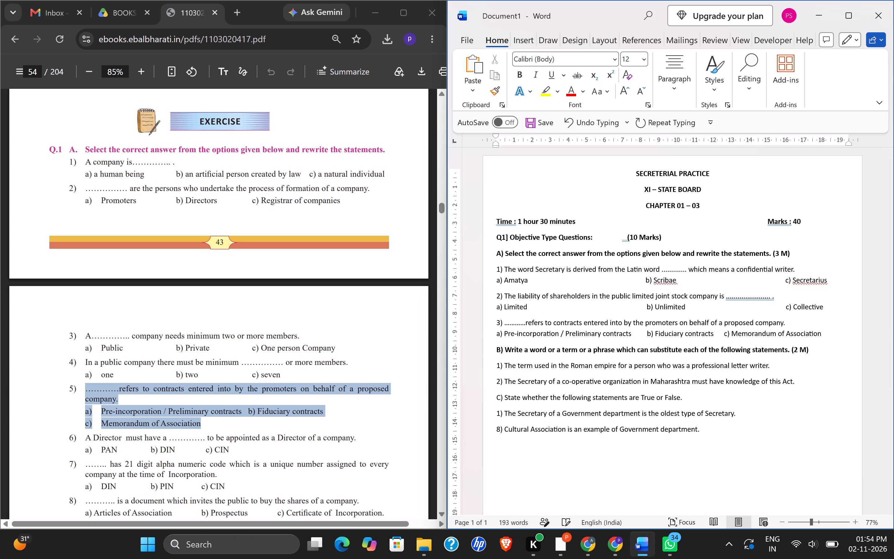
{"action": "key", "text": "space"}
{"action": "key", "text": "space"}
{"action": "key", "text": "space"}
{"action": "key", "text": "space"}
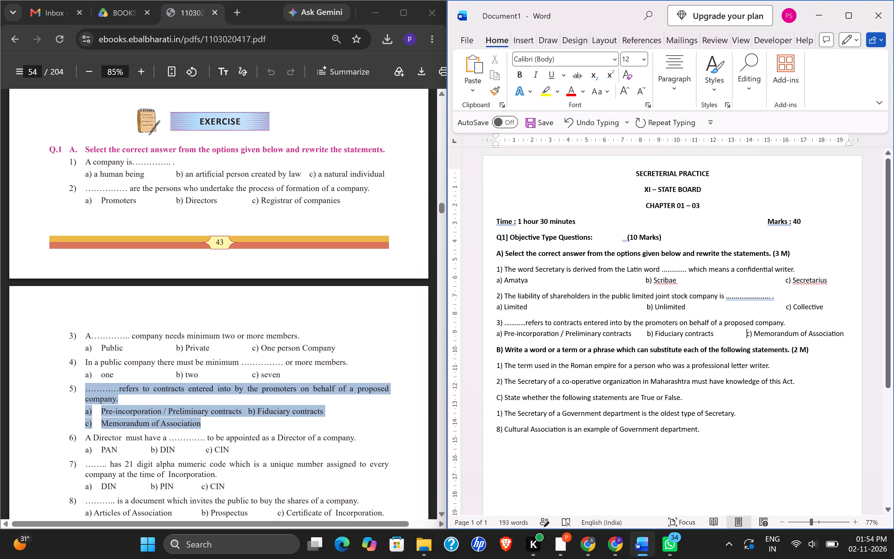
Replace section B's statement 2 with Chapter 3's "DSC is needed by Directors when they have to sign documents for e-filing.", keeping heading C) on its own line.
{"action": "scroll", "coordinate": [260, 395], "scroll_direction": "down", "scroll_amount": 7}
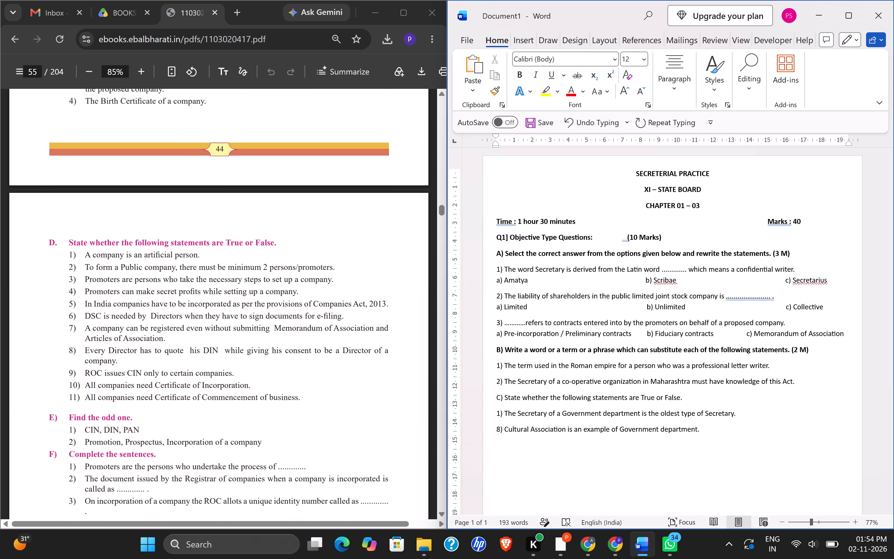
{"action": "left_click_drag", "start_coordinate": [83, 318], "coordinate": [395, 317]}
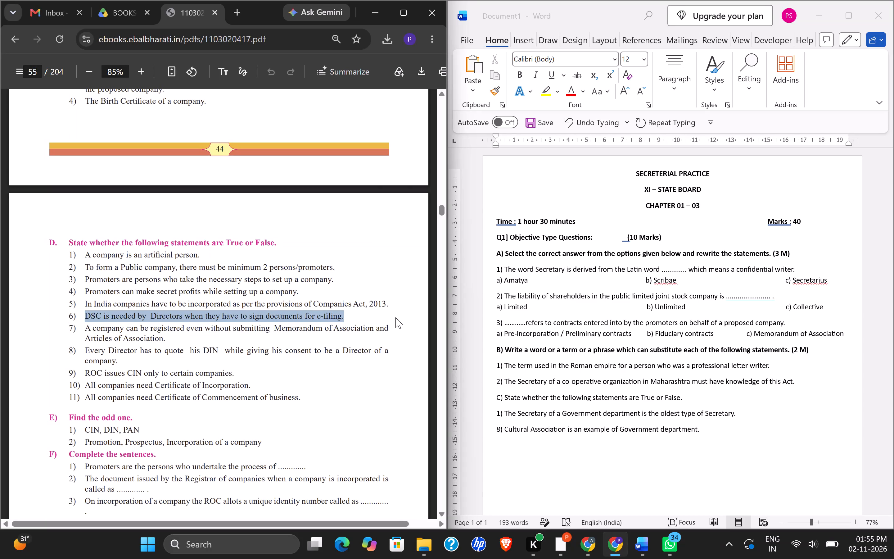
{"action": "key", "text": "ctrl+c"}
{"action": "left_click", "coordinate": [508, 383]}
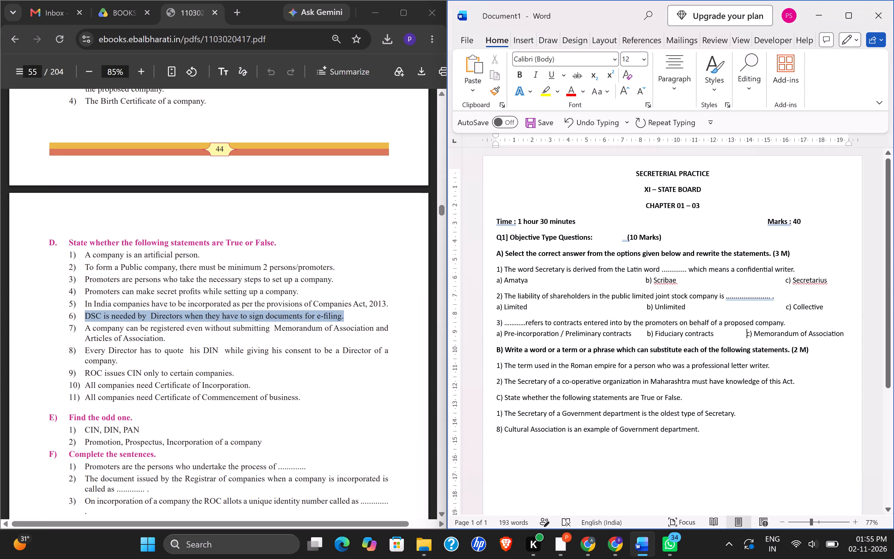
{"action": "left_click_drag", "start_coordinate": [504, 381], "coordinate": [813, 382]}
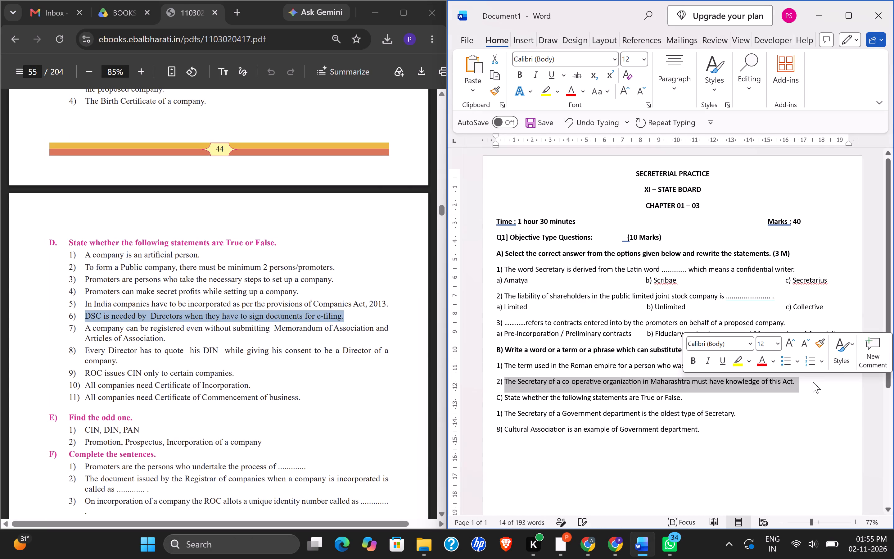
{"action": "key", "text": "ctrl+v"}
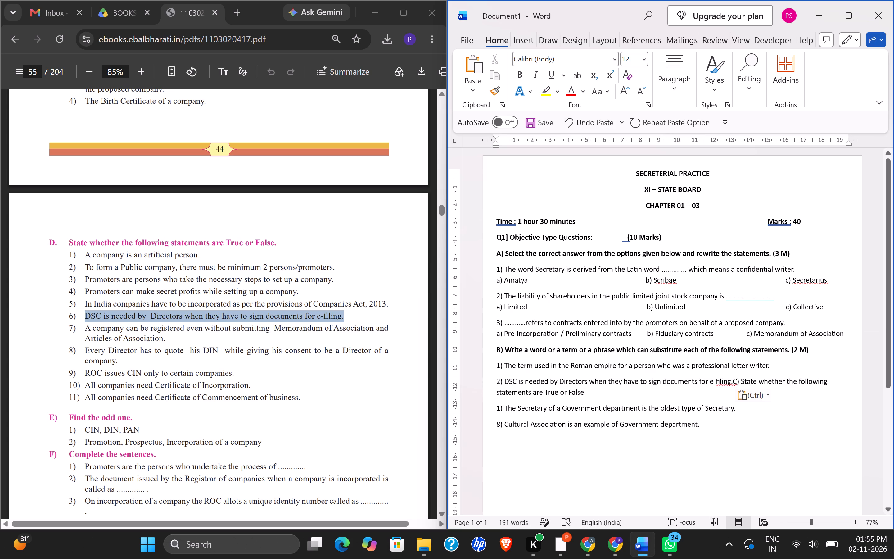
{"action": "key", "text": "Return"}
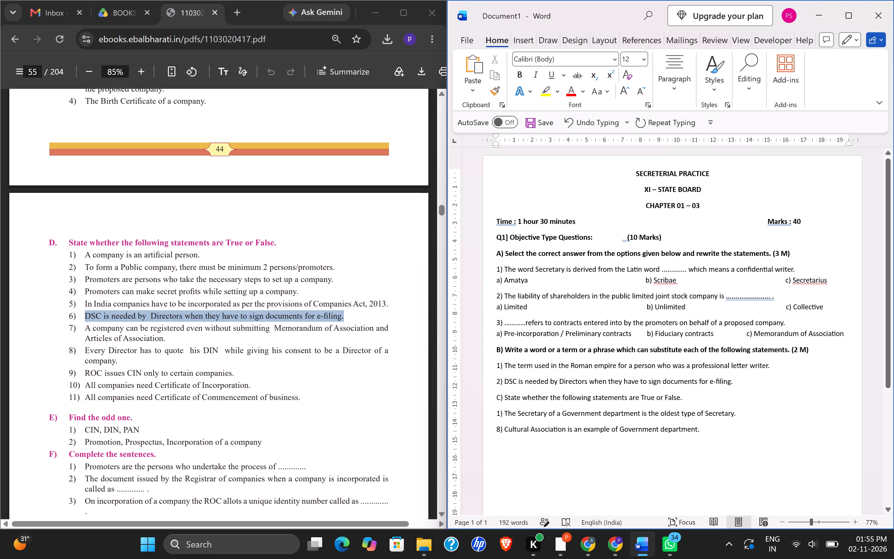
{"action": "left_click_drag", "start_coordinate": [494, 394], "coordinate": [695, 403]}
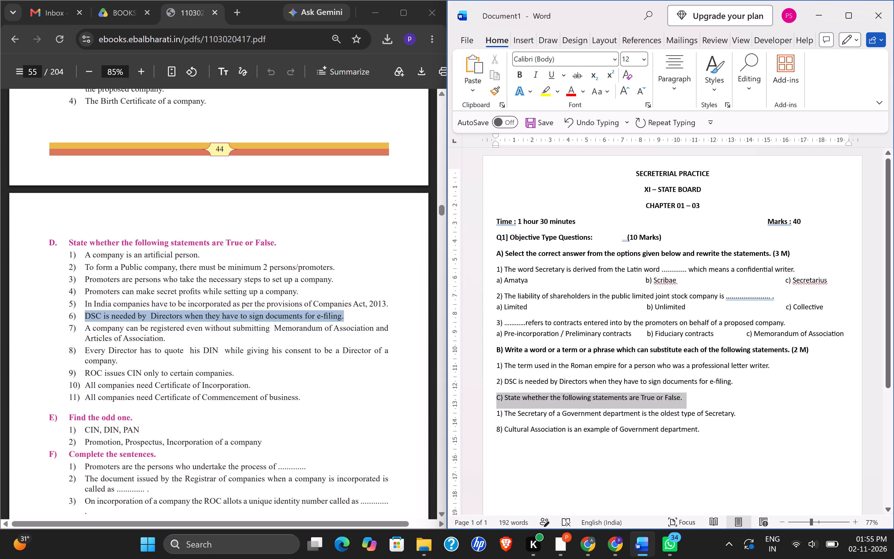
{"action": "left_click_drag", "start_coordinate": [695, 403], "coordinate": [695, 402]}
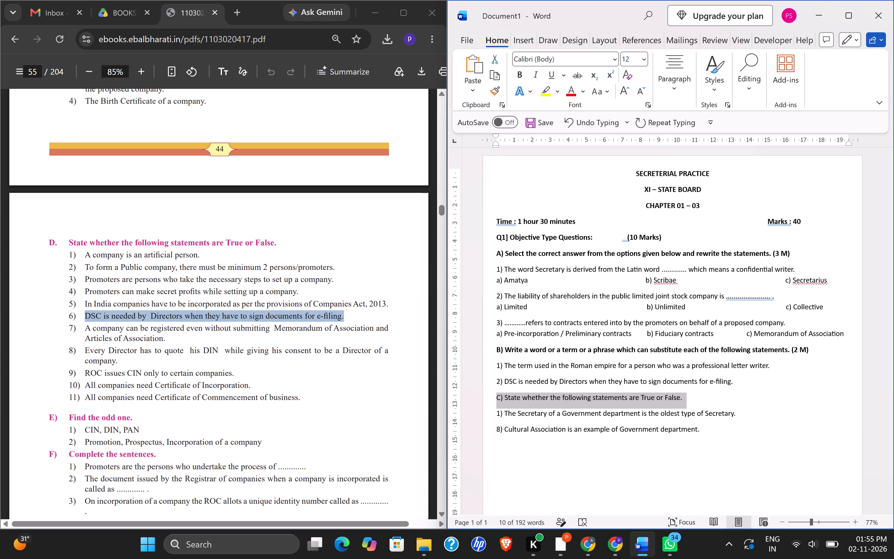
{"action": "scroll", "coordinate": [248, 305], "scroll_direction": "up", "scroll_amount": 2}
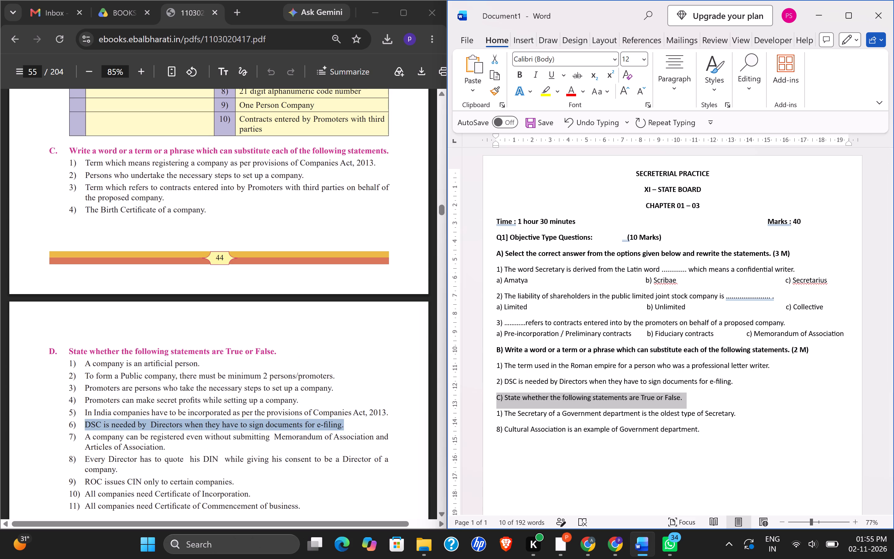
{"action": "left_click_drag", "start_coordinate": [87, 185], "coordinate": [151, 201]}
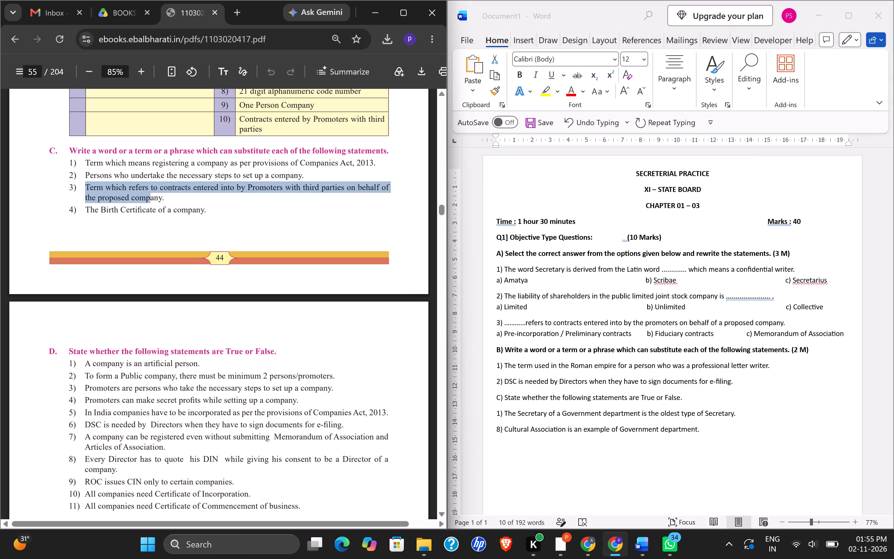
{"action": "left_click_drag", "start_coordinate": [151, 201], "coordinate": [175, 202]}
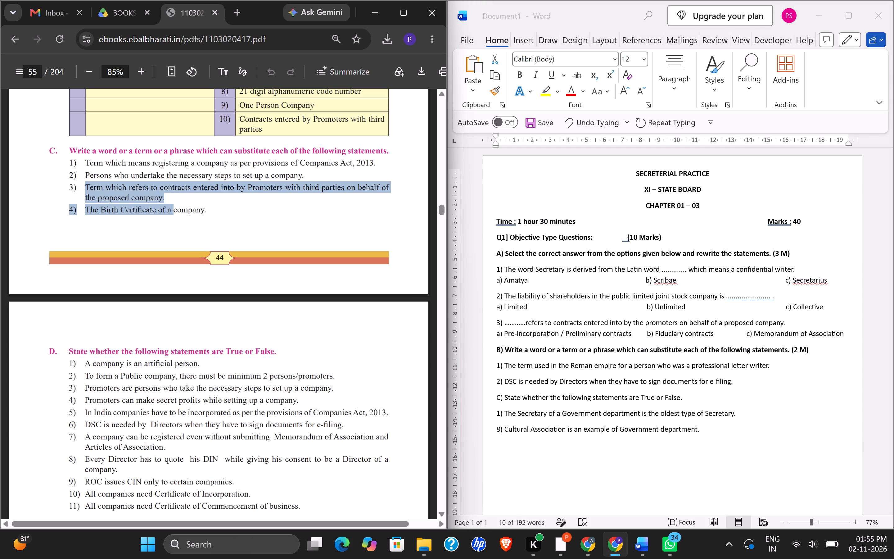
Look through the textbook's Chapter 1 and 2 exercises for a word, term or phrase statement suitable for section B.
{"action": "scroll", "coordinate": [175, 202], "scroll_direction": "up", "scroll_amount": 17}
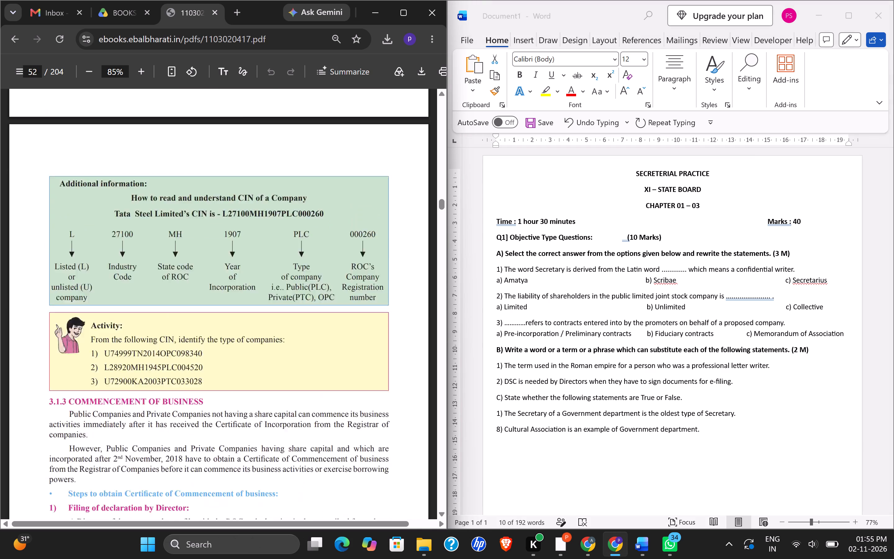
{"action": "scroll", "coordinate": [175, 202], "scroll_direction": "up", "scroll_amount": 14}
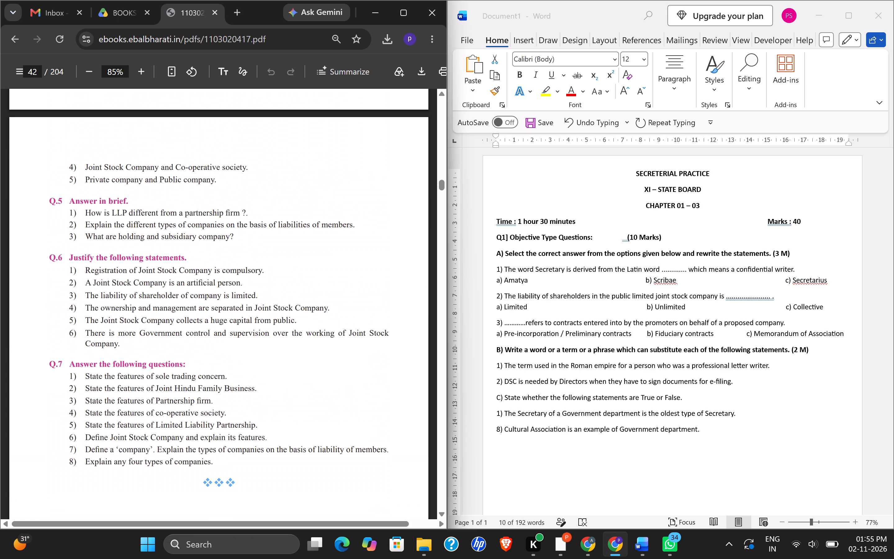
{"action": "scroll", "coordinate": [175, 202], "scroll_direction": "up", "scroll_amount": 7}
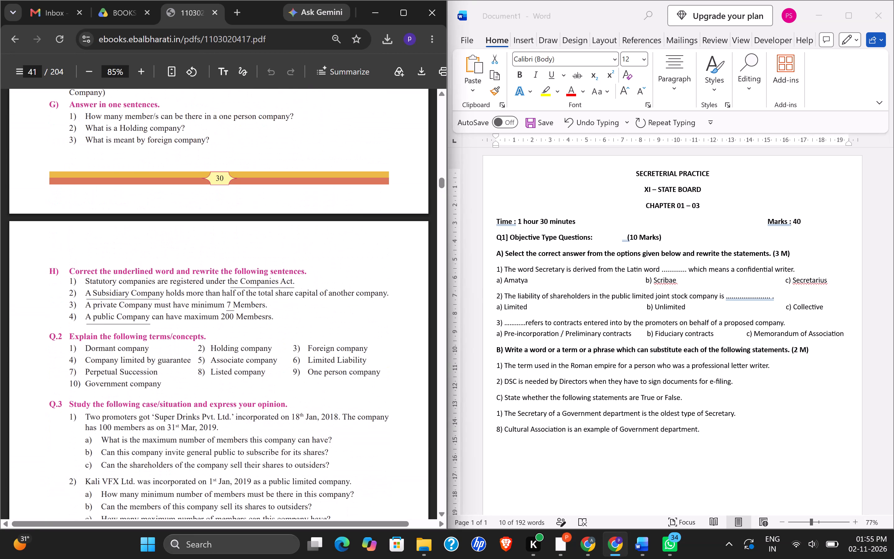
{"action": "scroll", "coordinate": [175, 202], "scroll_direction": "up", "scroll_amount": 16}
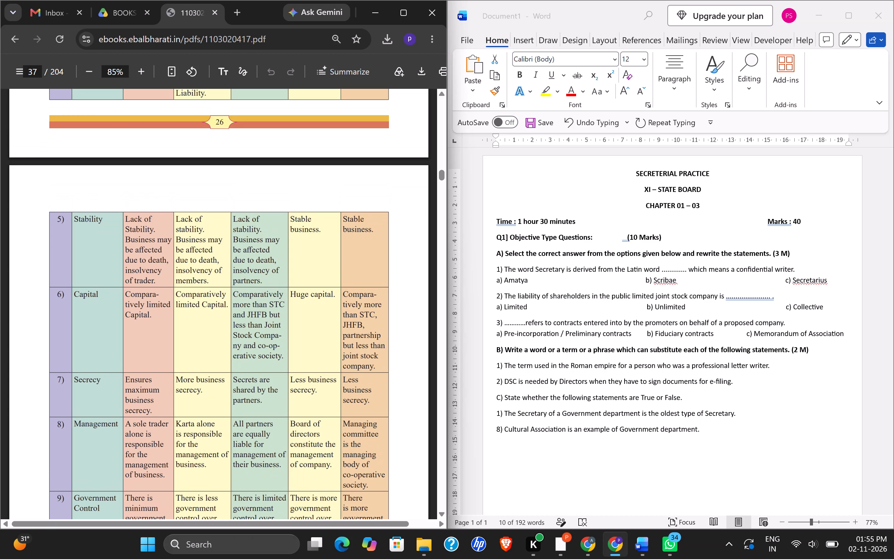
{"action": "scroll", "coordinate": [175, 202], "scroll_direction": "up", "scroll_amount": 20}
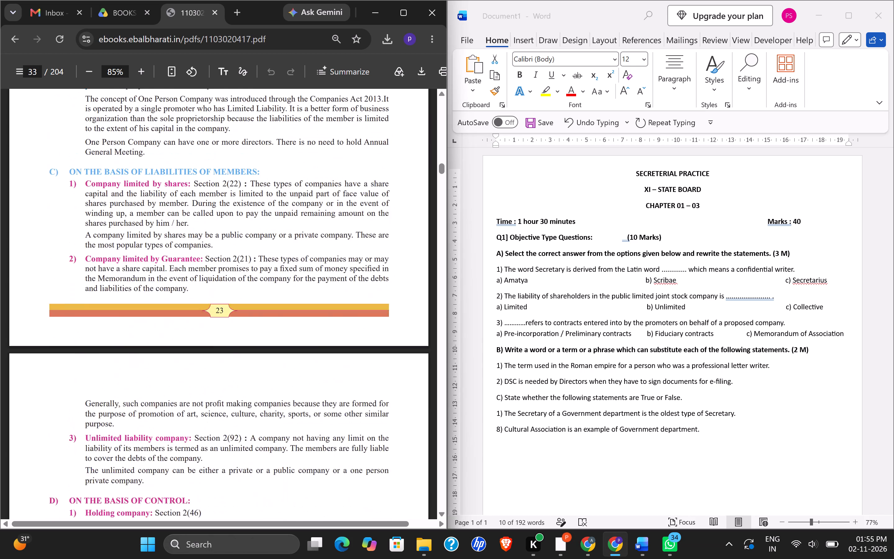
{"action": "scroll", "coordinate": [175, 202], "scroll_direction": "up", "scroll_amount": 15}
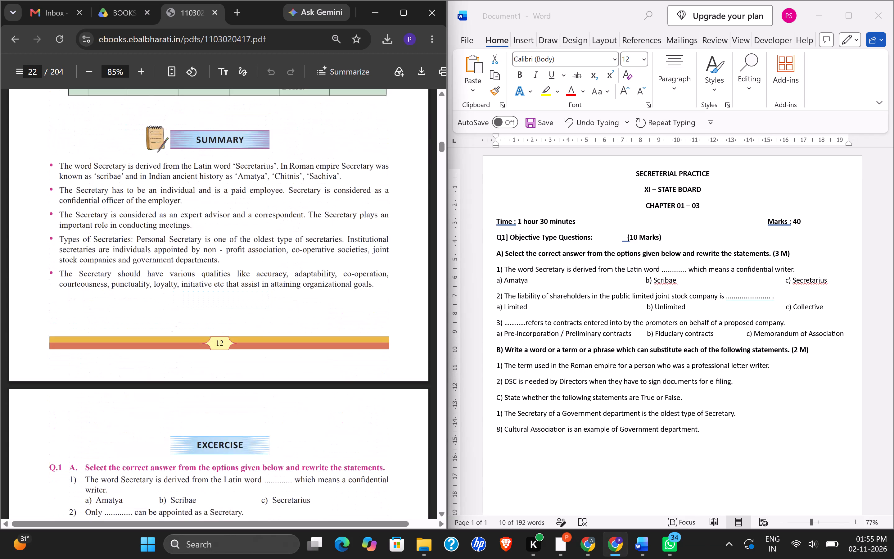
{"action": "scroll", "coordinate": [175, 202], "scroll_direction": "down", "scroll_amount": 7}
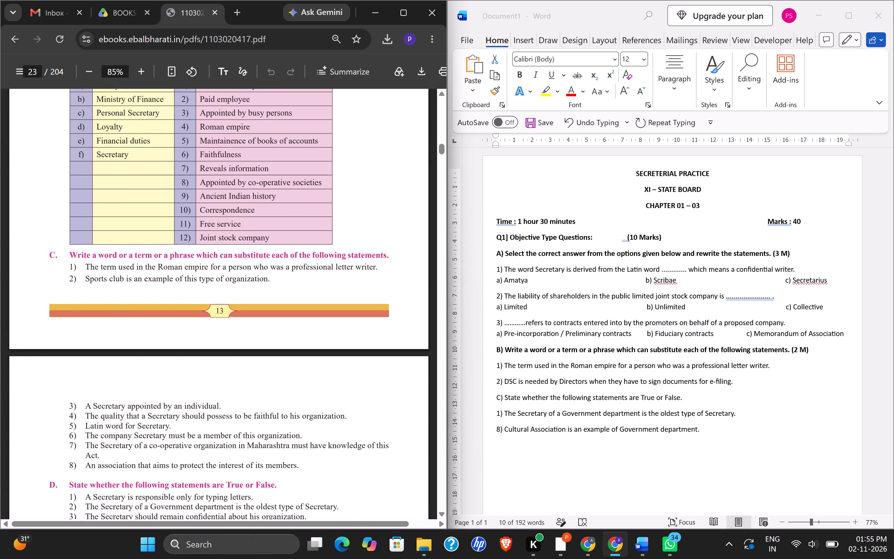
{"action": "scroll", "coordinate": [151, 456], "scroll_direction": "down", "scroll_amount": 5}
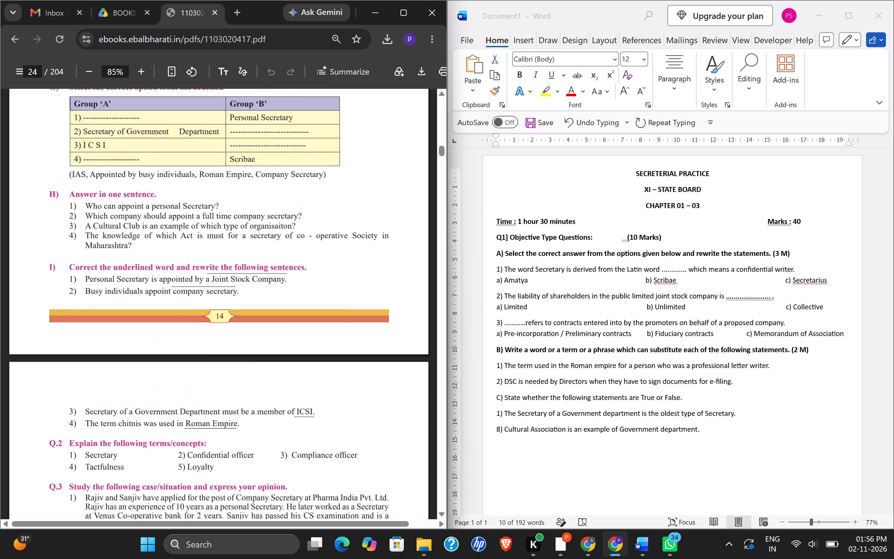
{"action": "scroll", "coordinate": [151, 456], "scroll_direction": "down", "scroll_amount": 7}
{"action": "scroll", "coordinate": [151, 456], "scroll_direction": "up", "scroll_amount": 3}
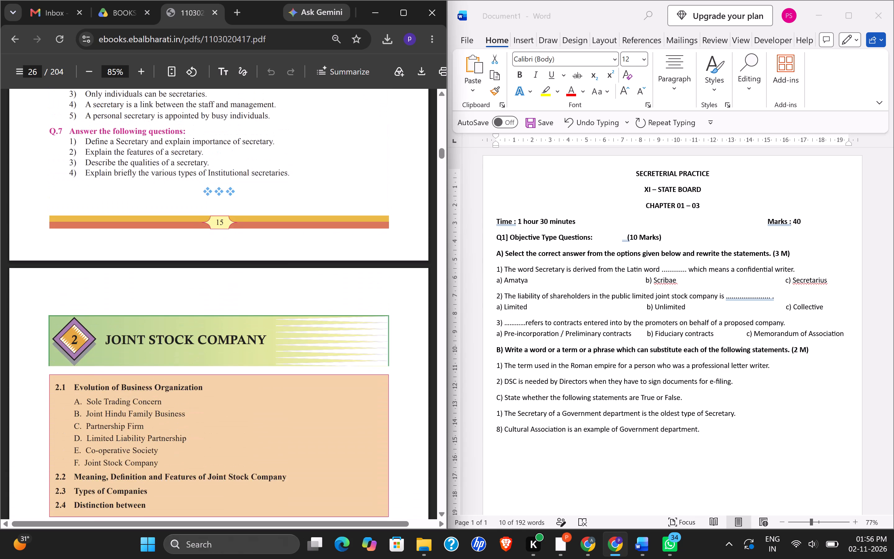
{"action": "scroll", "coordinate": [151, 456], "scroll_direction": "up", "scroll_amount": 3}
{"action": "scroll", "coordinate": [151, 456], "scroll_direction": "down", "scroll_amount": 16}
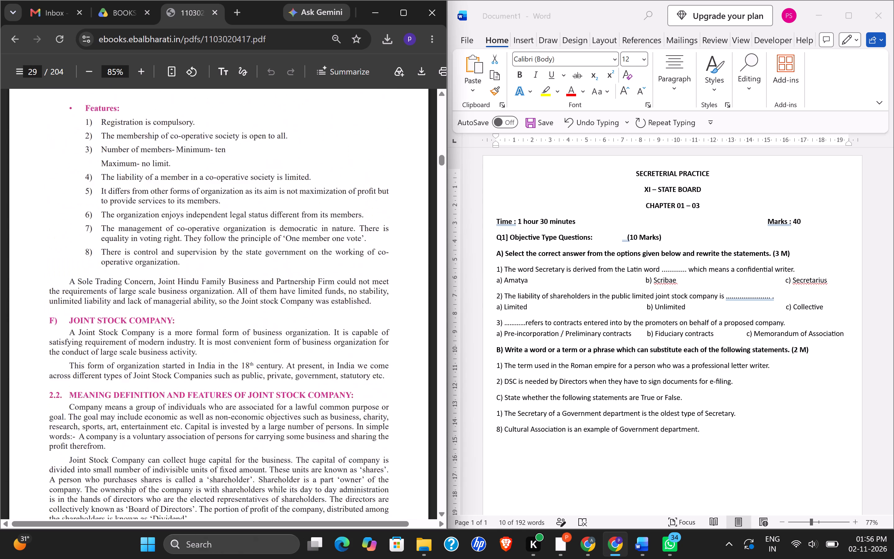
{"action": "scroll", "coordinate": [151, 456], "scroll_direction": "down", "scroll_amount": 8}
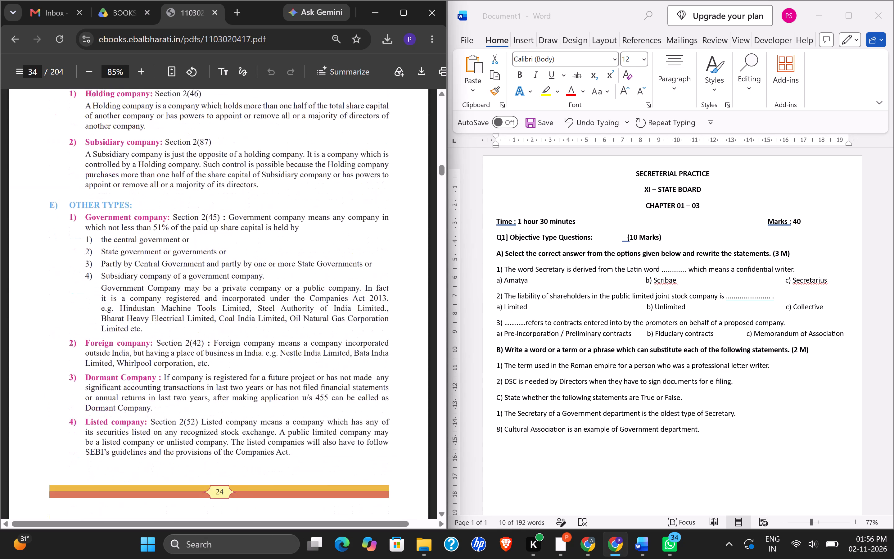
{"action": "scroll", "coordinate": [151, 456], "scroll_direction": "down", "scroll_amount": 3}
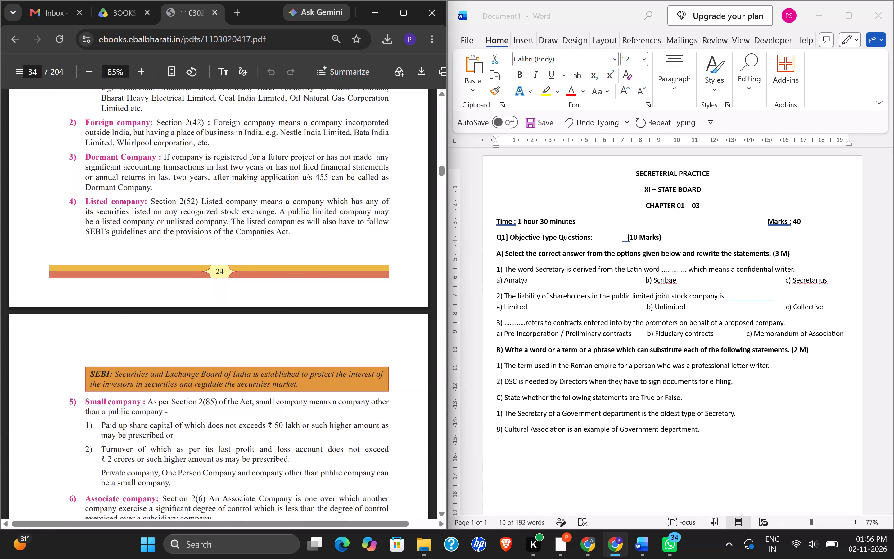
{"action": "scroll", "coordinate": [151, 456], "scroll_direction": "down", "scroll_amount": 12}
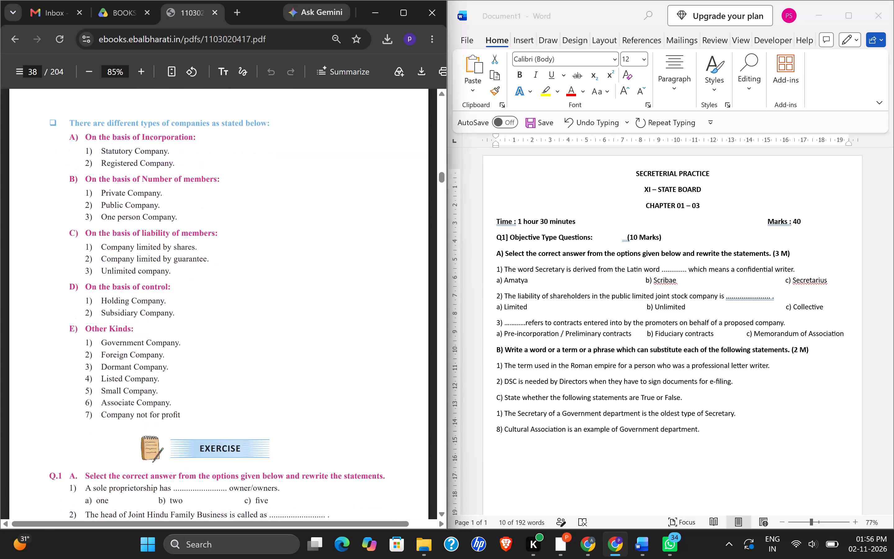
{"action": "scroll", "coordinate": [133, 427], "scroll_direction": "down", "scroll_amount": 4}
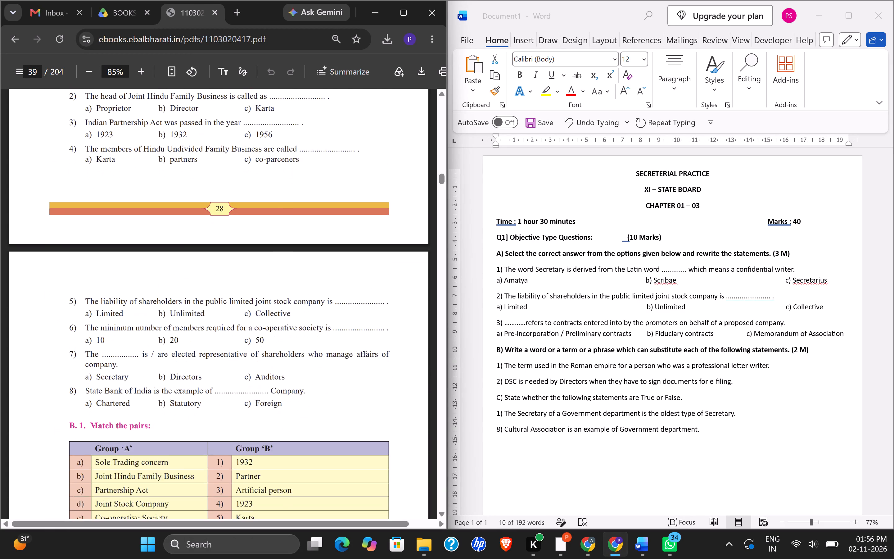
{"action": "scroll", "coordinate": [133, 427], "scroll_direction": "down", "scroll_amount": 5}
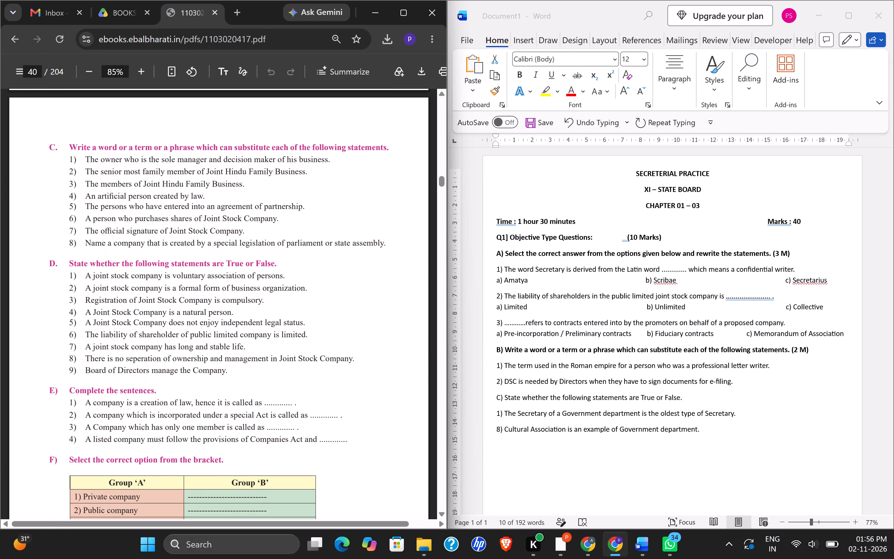
Insert Chapter 2's "Name a company that is created by a special legislation of parliament or state assembly." as statement 2) in section B, above the DSC statement.
{"action": "left_click_drag", "start_coordinate": [82, 247], "coordinate": [401, 249]}
{"action": "key", "text": "ctrl+c"}
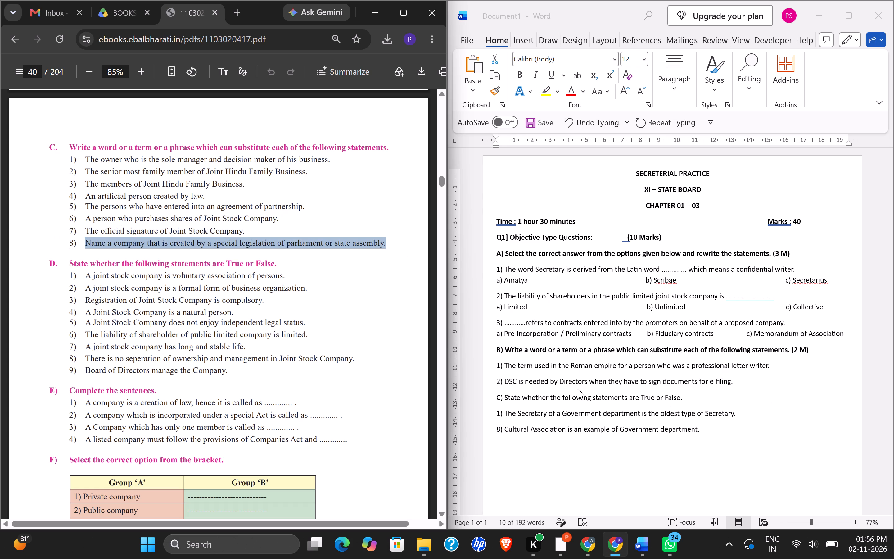
{"action": "left_click", "coordinate": [506, 379]}
{"action": "double_click", "coordinate": [506, 379]}
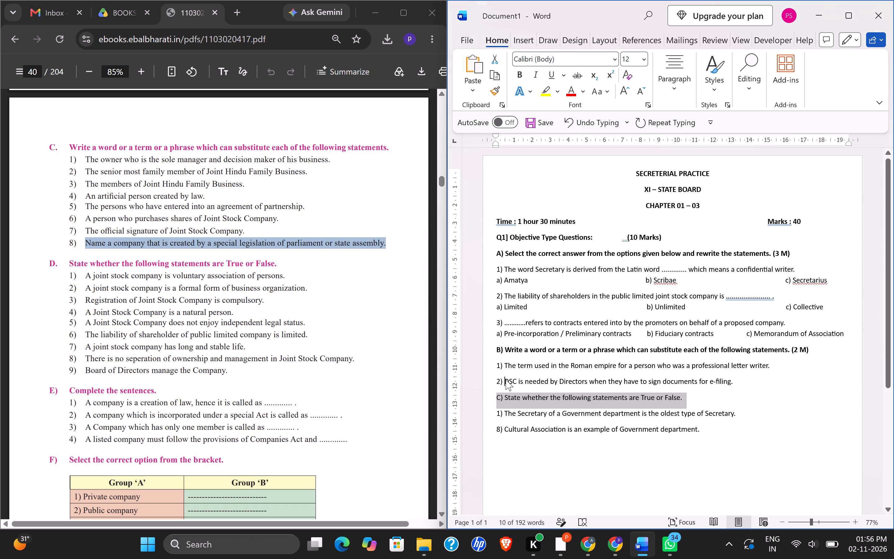
{"action": "left_click_drag", "start_coordinate": [506, 379], "coordinate": [729, 384]}
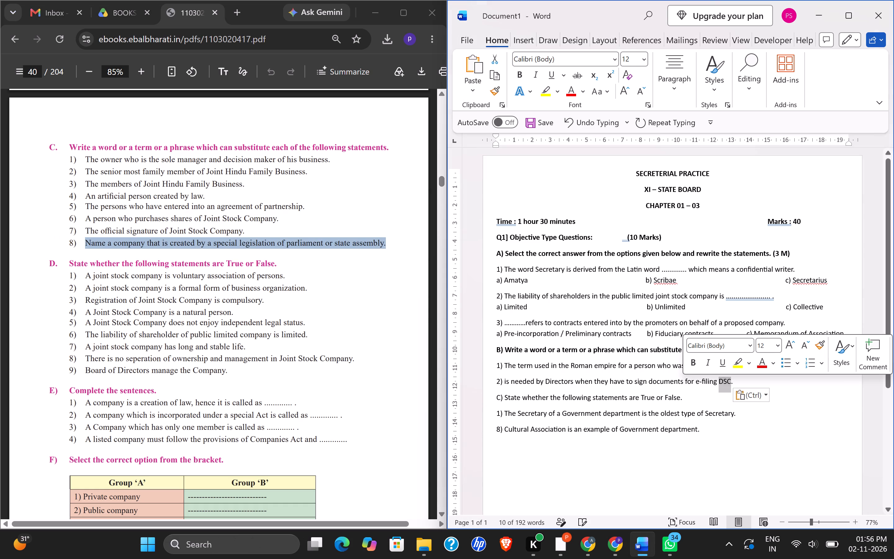
{"action": "key", "text": "ctrl+z"}
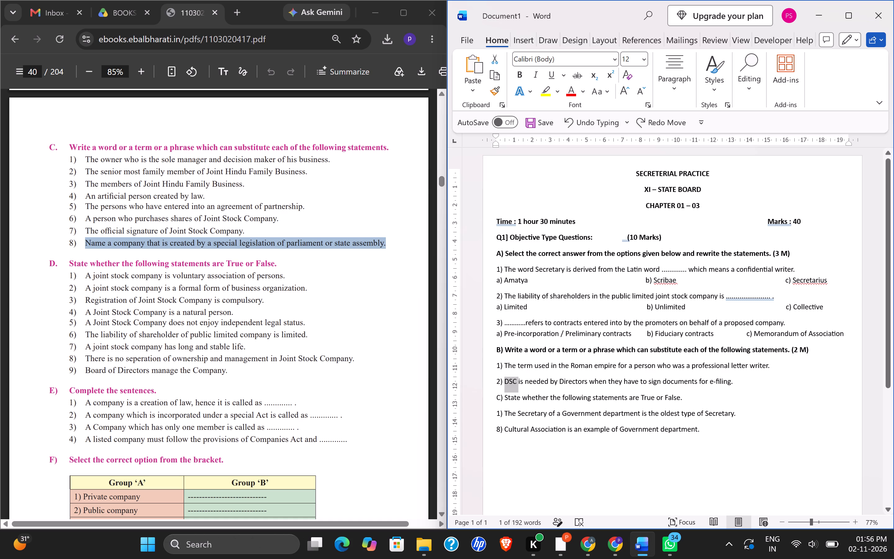
{"action": "left_click", "coordinate": [777, 370]}
{"action": "key", "text": "Return"}
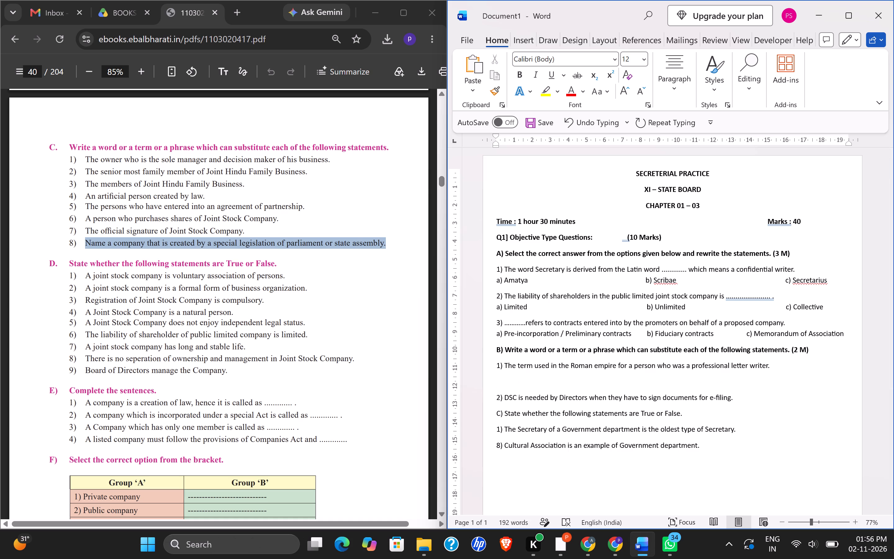
{"action": "key", "text": "ctrl+v"}
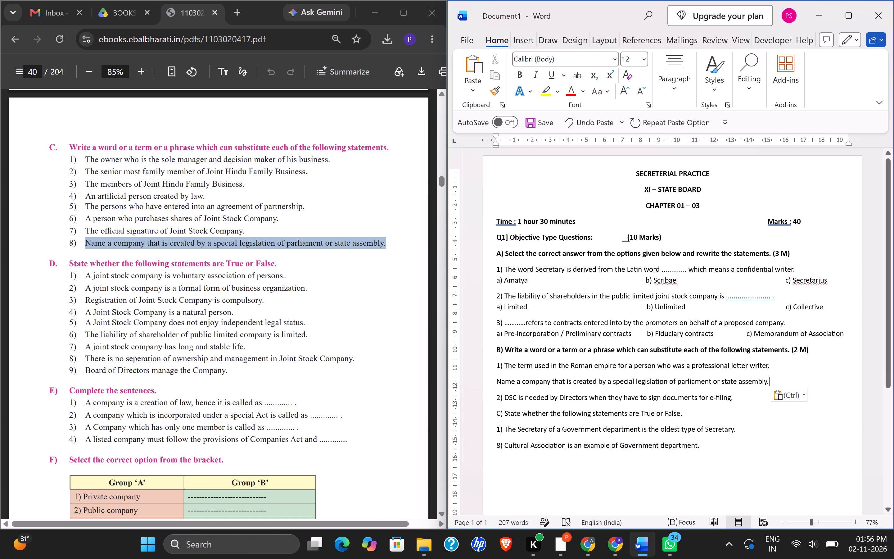
{"action": "left_click", "coordinate": [496, 382]}
{"action": "type", "text": "2)"}
{"action": "key", "text": "space"}
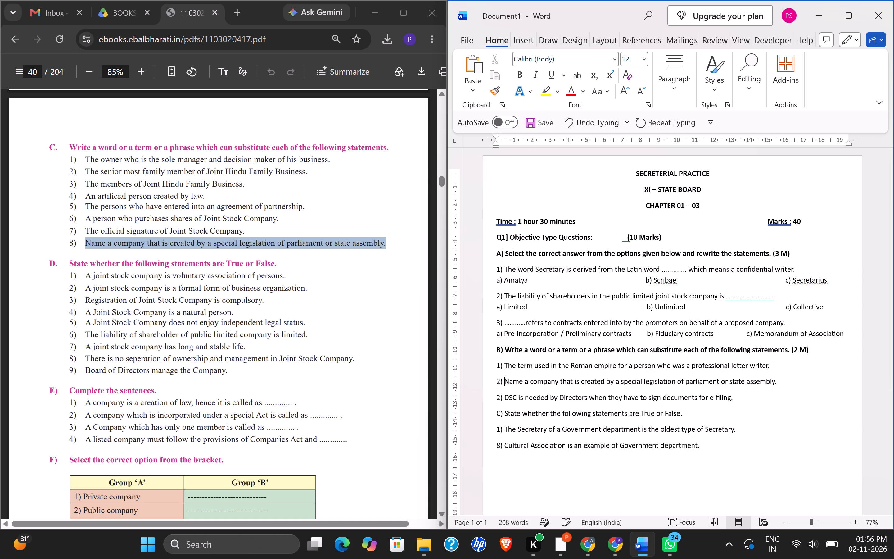
Move the DSC statement from section B to section C, replacing the Cultural Association statement there, and number it 2).
{"action": "left_click_drag", "start_coordinate": [504, 398], "coordinate": [579, 392]}
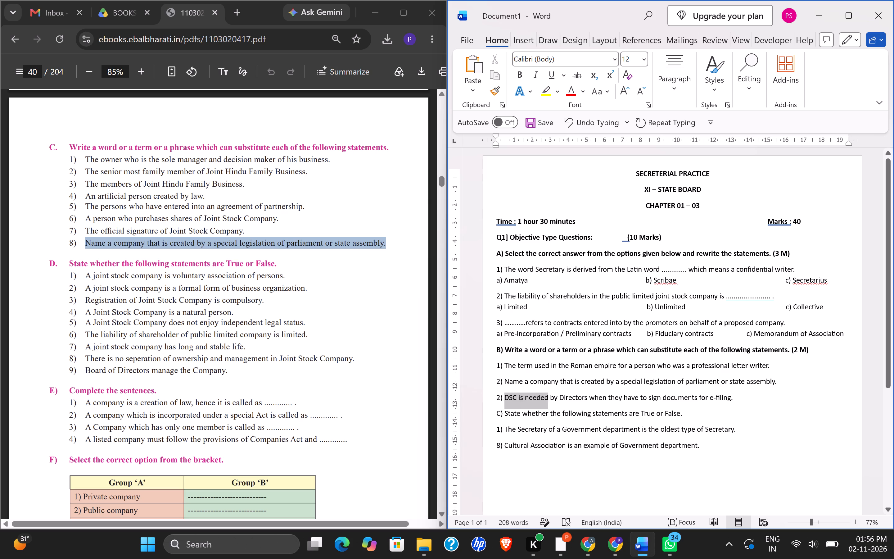
{"action": "left_click_drag", "start_coordinate": [579, 392], "coordinate": [745, 392]}
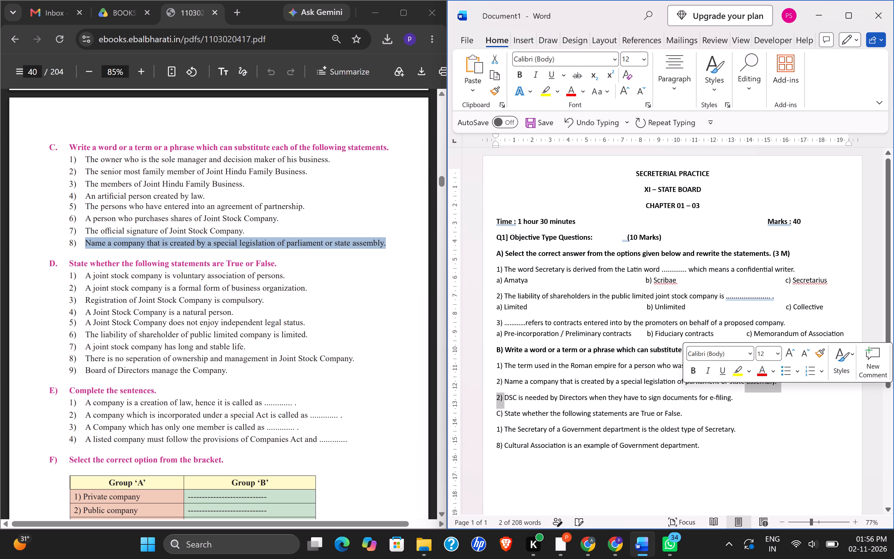
{"action": "left_click", "coordinate": [763, 400]}
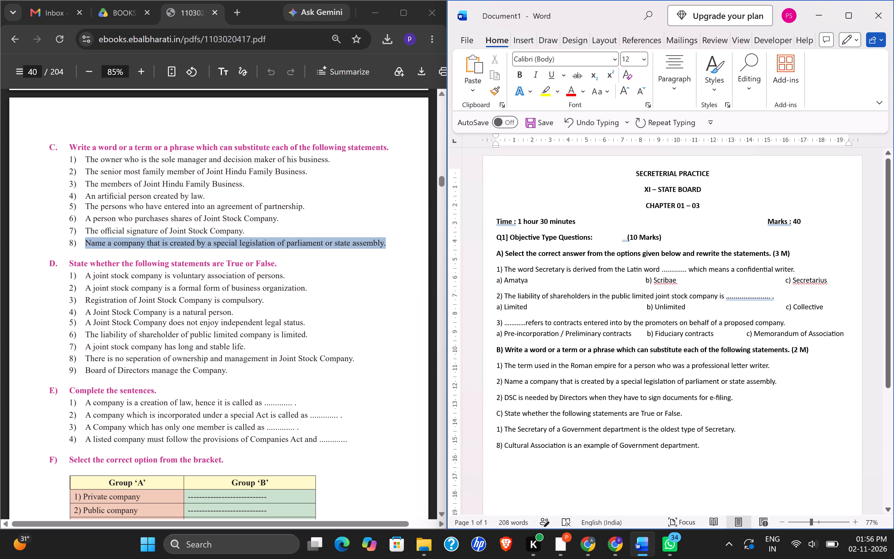
{"action": "left_click_drag", "start_coordinate": [503, 400], "coordinate": [747, 404]}
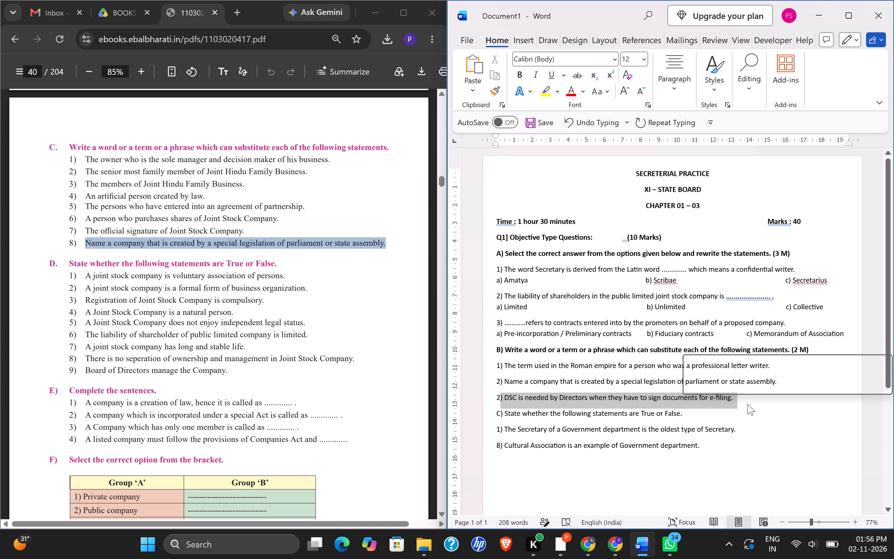
{"action": "key", "text": "ctrl+c"}
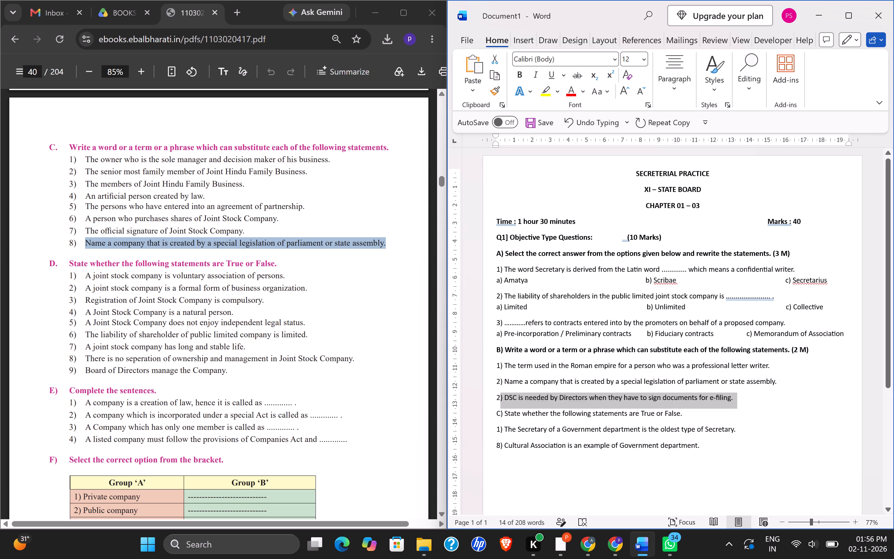
{"action": "left_click_drag", "start_coordinate": [503, 446], "coordinate": [722, 454]}
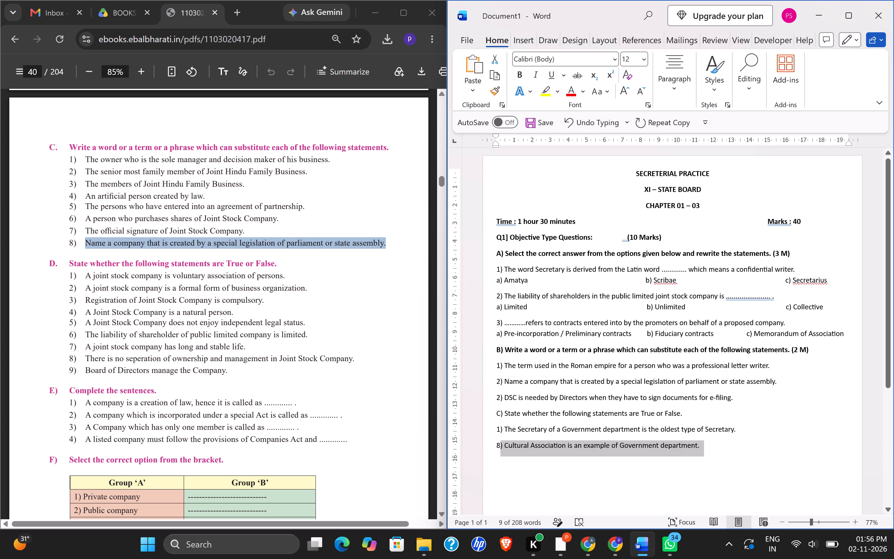
{"action": "key", "text": "ctrl+v"}
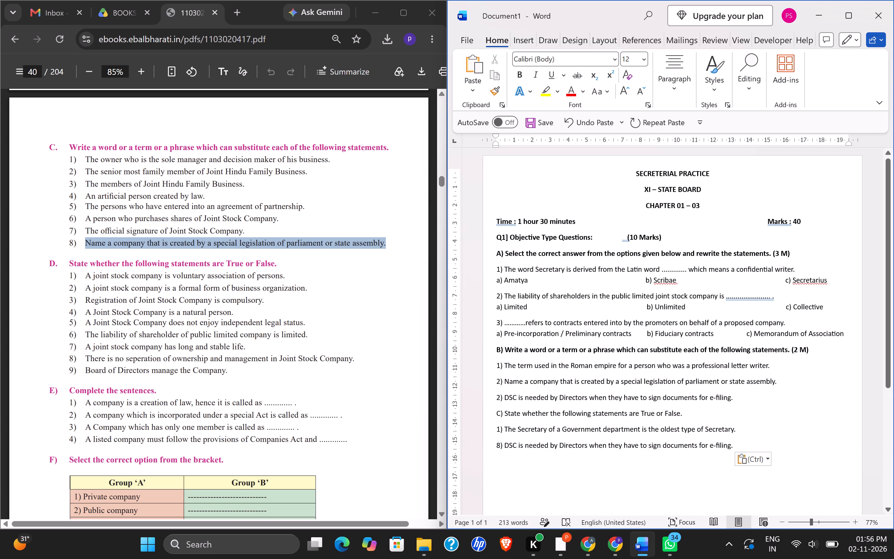
{"action": "left_click_drag", "start_coordinate": [494, 396], "coordinate": [687, 393]}
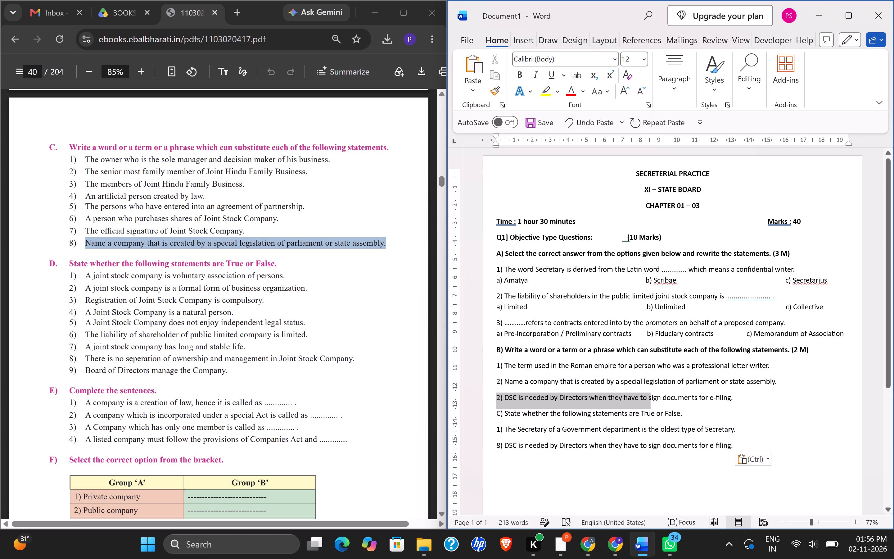
{"action": "left_click_drag", "start_coordinate": [687, 393], "coordinate": [751, 400]}
{"action": "key", "text": "Delete"}
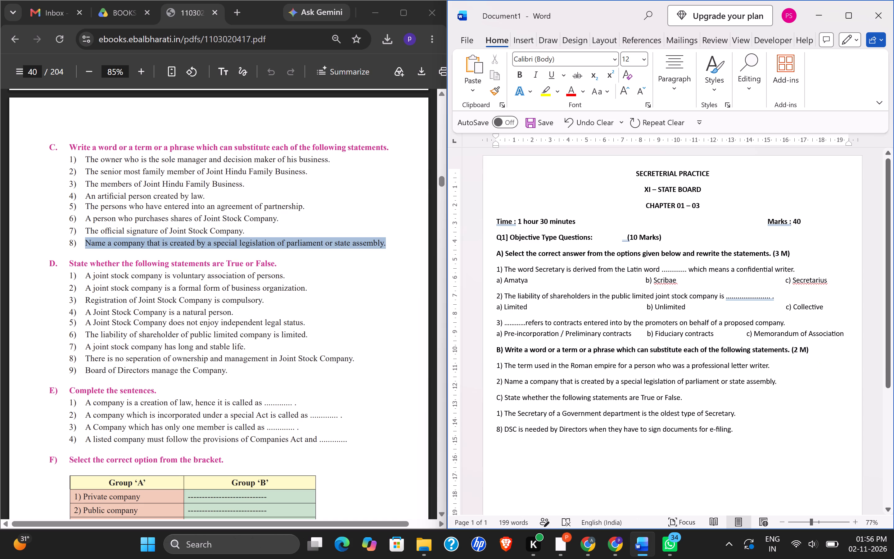
{"action": "left_click", "coordinate": [500, 431]}
{"action": "key", "text": "BackSpace"}
{"action": "key", "text": "2"}
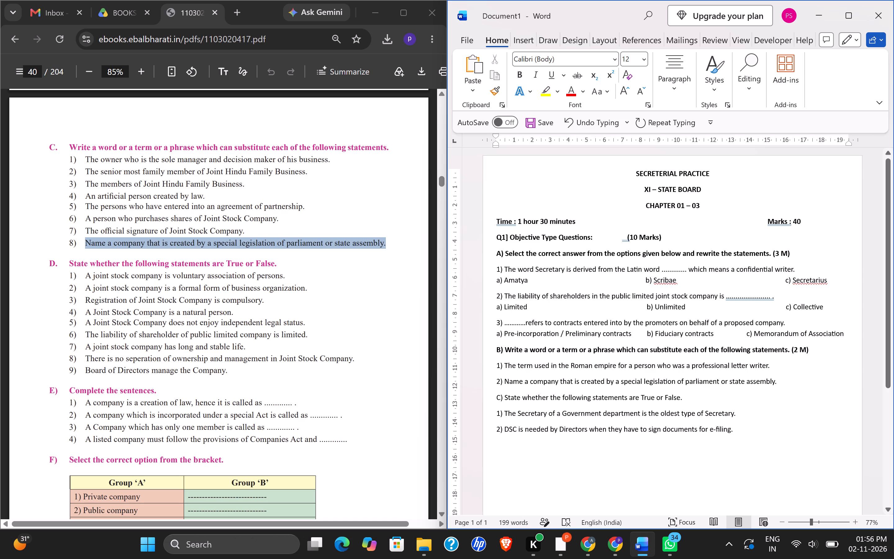
Make the heading "C) State whether the following statements are True or False." bold.
{"action": "left_click_drag", "start_coordinate": [492, 397], "coordinate": [715, 407]}
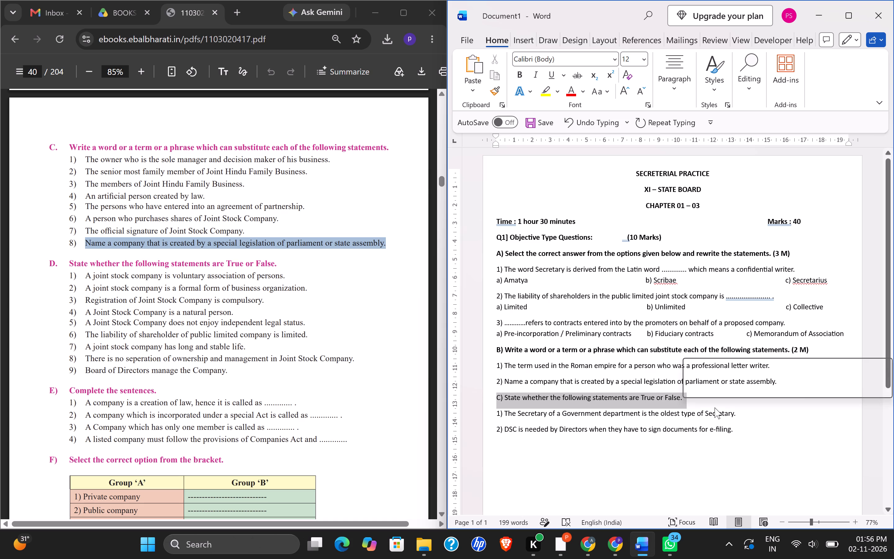
{"action": "key", "text": "ctrl+b"}
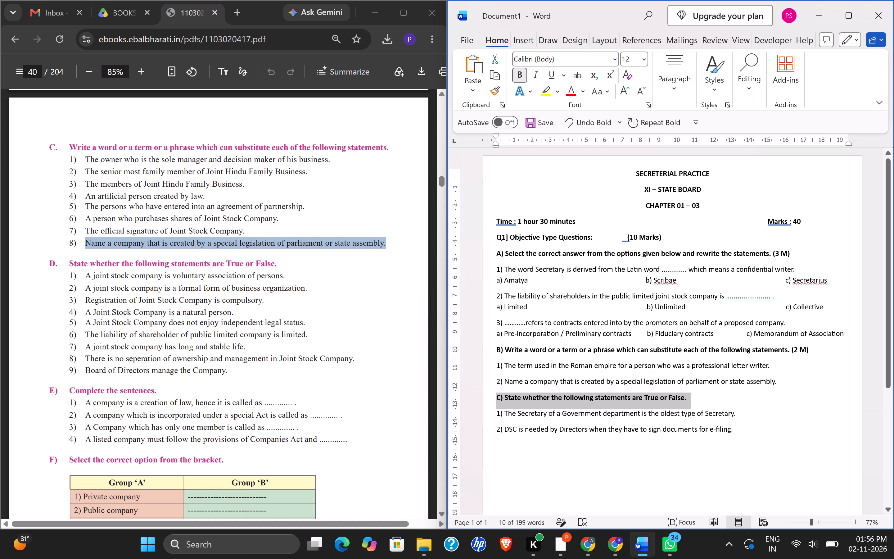
{"action": "left_click", "coordinate": [703, 405]}
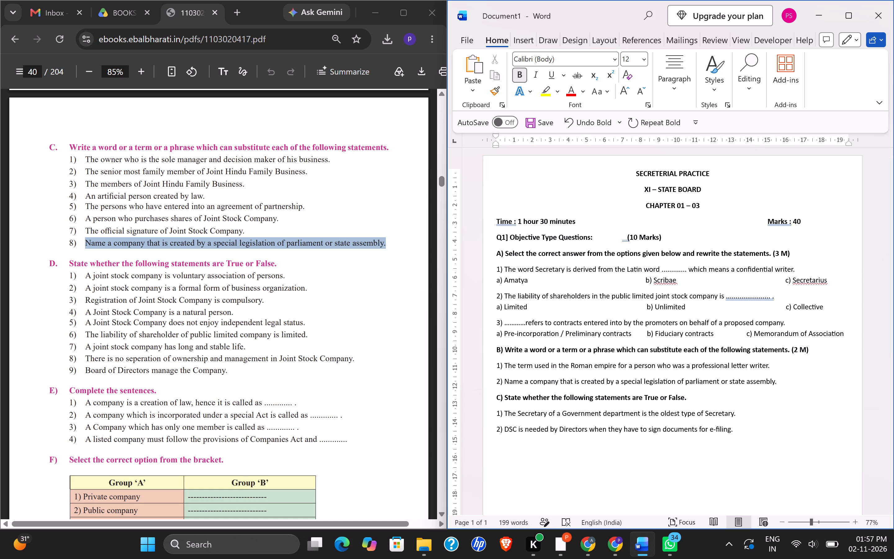
Add Chapter 2's True or False statement "A Joint Stock Company does not enjoy independent legal status." as statement 3) in section C.
{"action": "scroll", "coordinate": [209, 306], "scroll_direction": "up", "scroll_amount": 7}
{"action": "scroll", "coordinate": [209, 306], "scroll_direction": "down", "scroll_amount": 4}
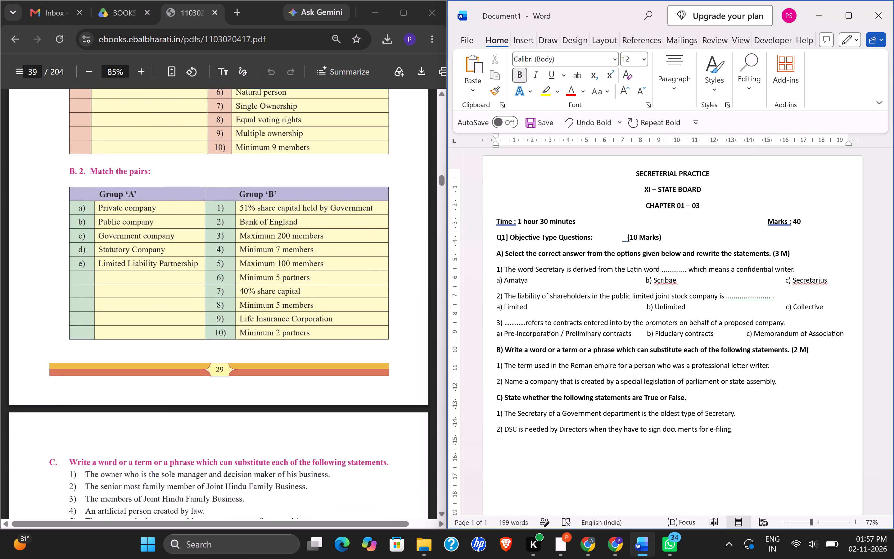
{"action": "scroll", "coordinate": [209, 306], "scroll_direction": "down", "scroll_amount": 2}
{"action": "scroll", "coordinate": [201, 353], "scroll_direction": "down", "scroll_amount": 1}
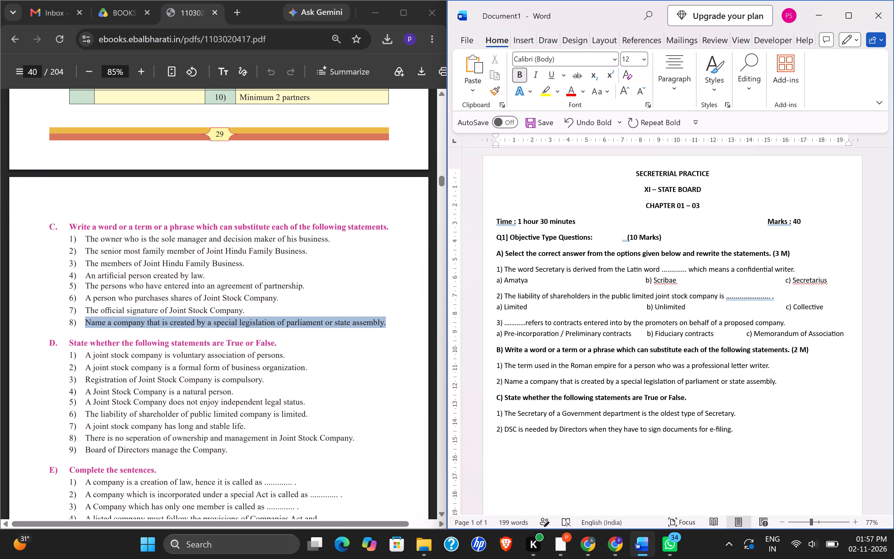
{"action": "left_click_drag", "start_coordinate": [88, 404], "coordinate": [149, 413]}
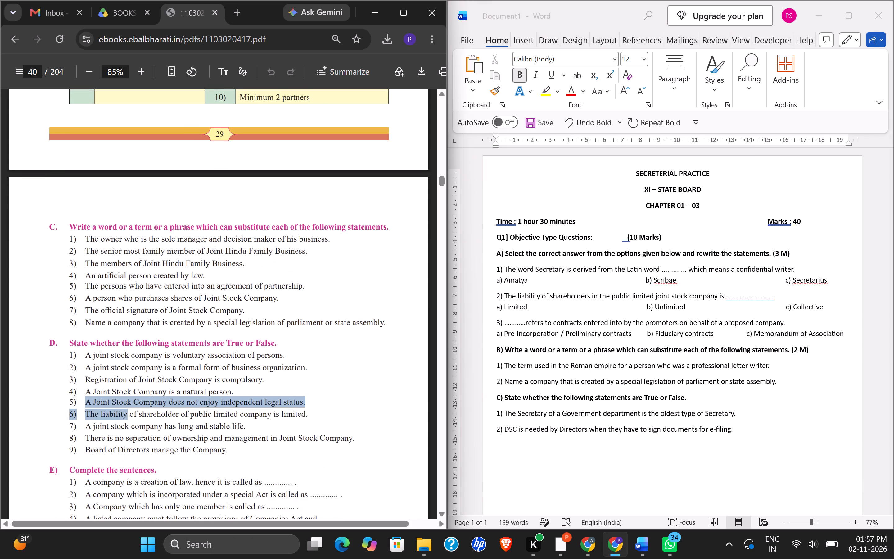
{"action": "left_click_drag", "start_coordinate": [149, 413], "coordinate": [313, 400]}
{"action": "key", "text": "ctrl+c"}
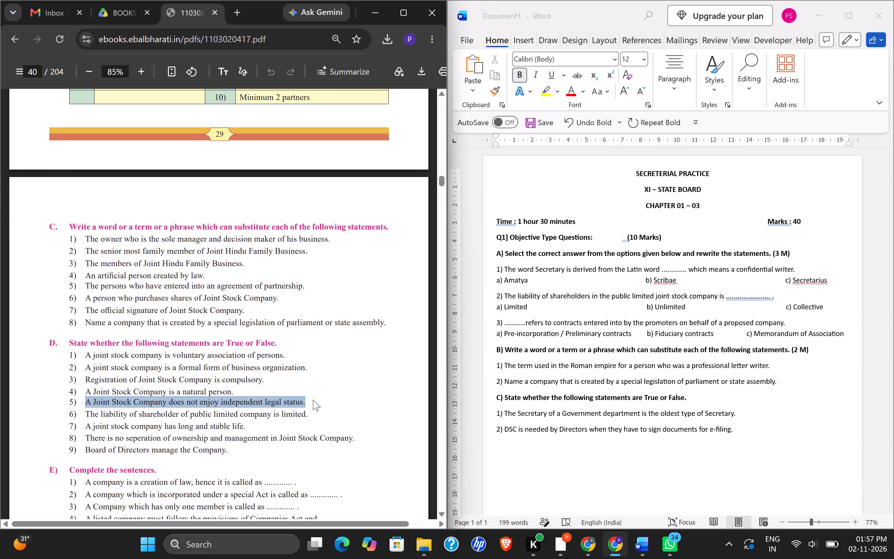
{"action": "left_click", "coordinate": [745, 422]}
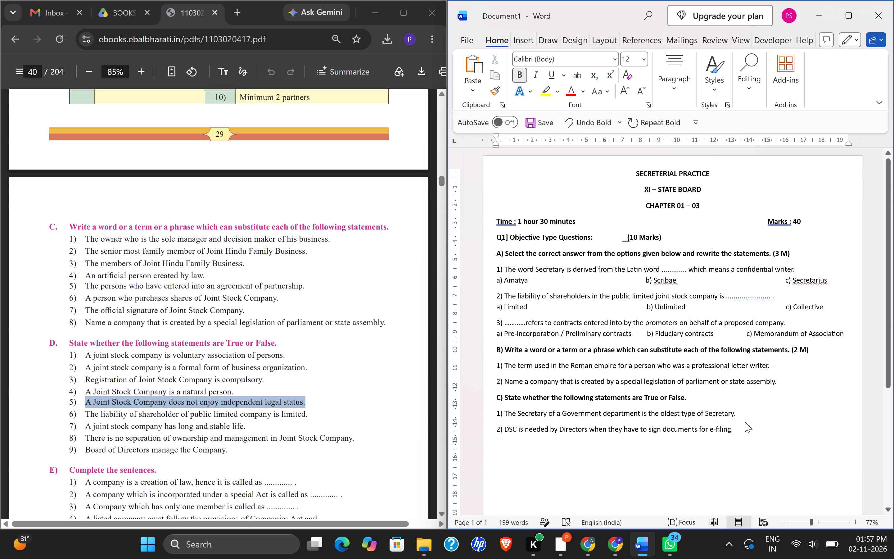
{"action": "left_click", "coordinate": [744, 432]}
{"action": "key", "text": "Return"}
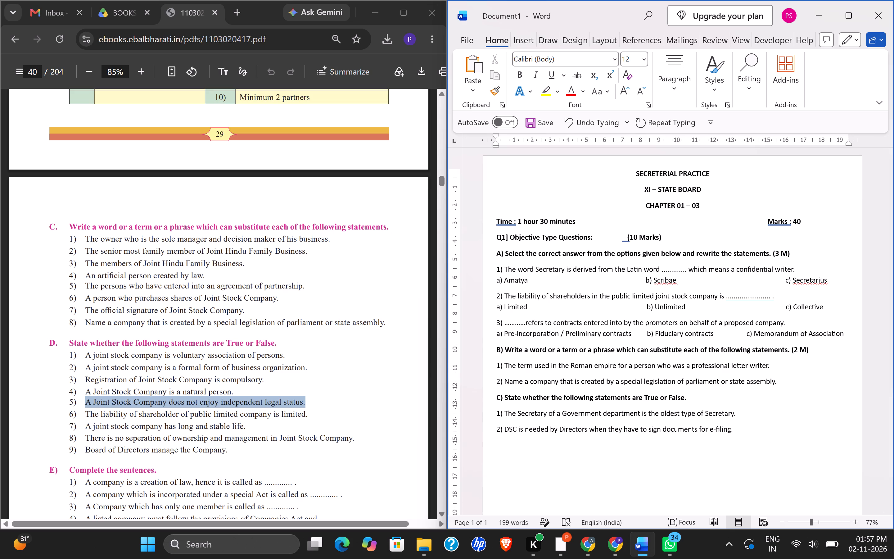
{"action": "type", "text": "3)"}
{"action": "key", "text": "space"}
{"action": "key", "text": "ctrl+v"}
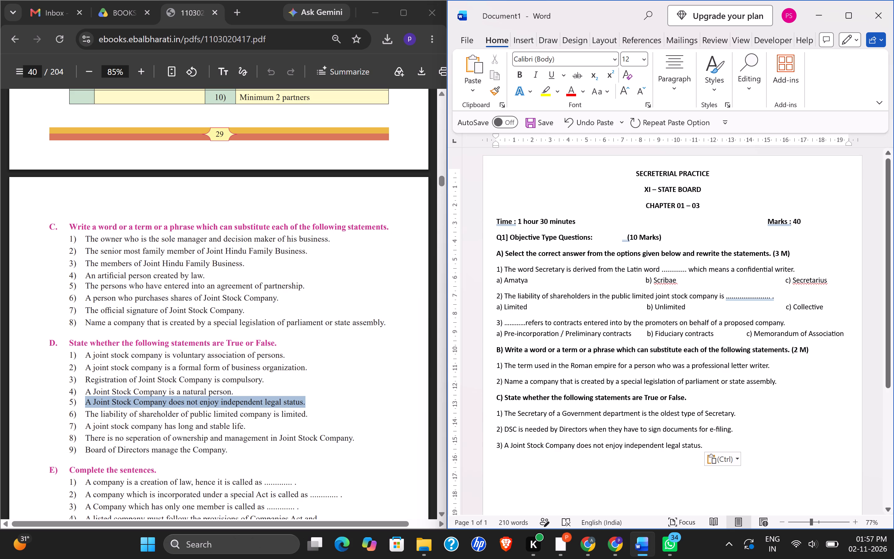
Add the marks "(3 M)" at the end of section C's True or False heading.
{"action": "left_click", "coordinate": [691, 401]}
{"action": "key", "text": "space"}
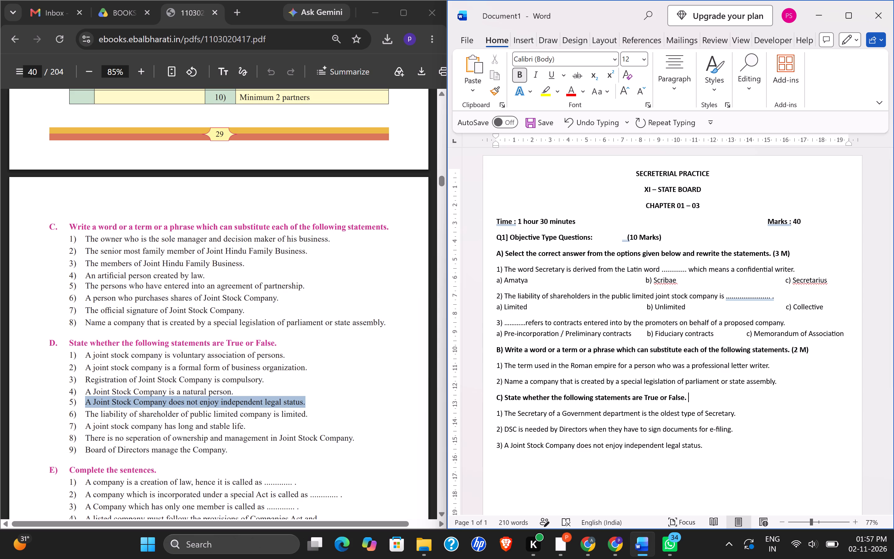
{"action": "key", "text": "shift+parenleft"}
{"action": "key", "text": "shift+numbersign"}
{"action": "key", "text": "BackSpace"}
{"action": "key", "text": "3"}
{"action": "key", "text": "space"}
{"action": "key", "text": "shift+m"}
{"action": "key", "text": "shift+parenright"}
Add the heading "D) Answer in one sentences." below section C's statement 3), copying the wording from Chapter 2's exercises.
{"action": "scroll", "coordinate": [231, 403], "scroll_direction": "down", "scroll_amount": 6}
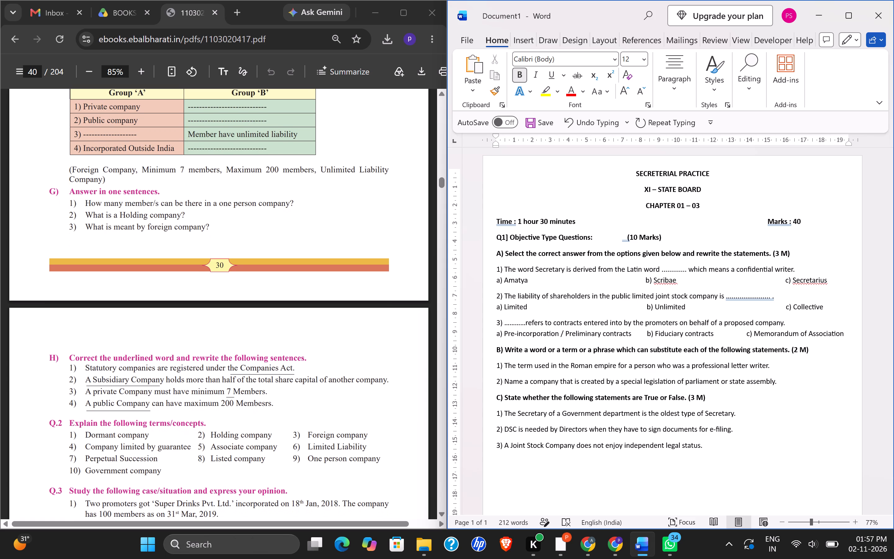
{"action": "scroll", "coordinate": [269, 422], "scroll_direction": "down", "scroll_amount": 3}
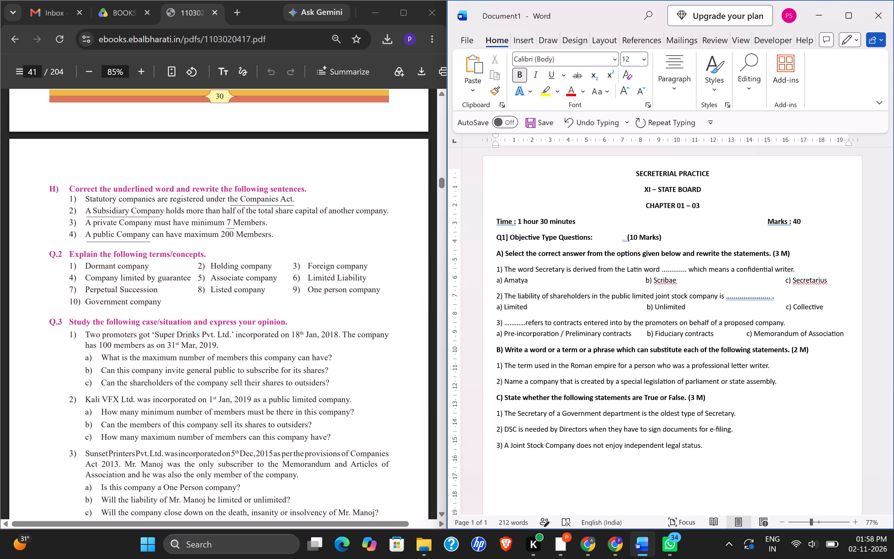
{"action": "scroll", "coordinate": [142, 261], "scroll_direction": "right", "scroll_amount": 1}
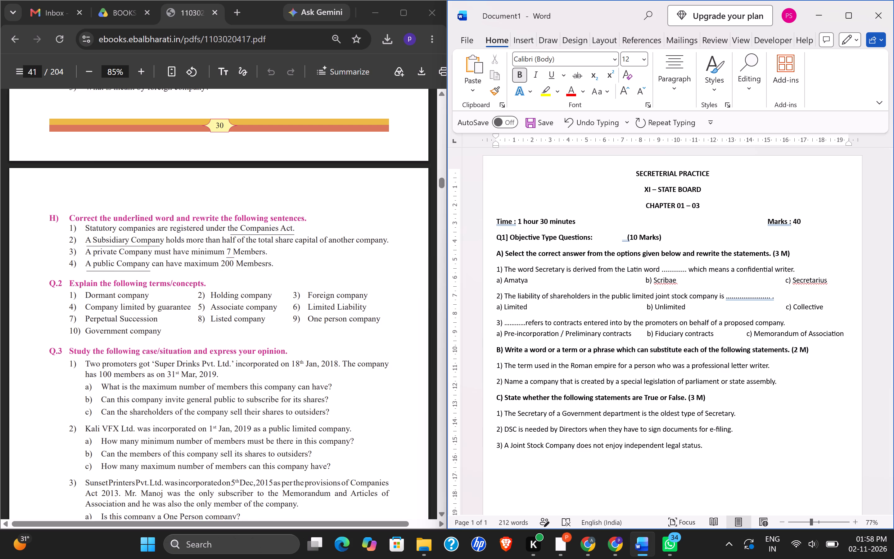
{"action": "scroll", "coordinate": [142, 261], "scroll_direction": "right", "scroll_amount": 1}
{"action": "scroll", "coordinate": [142, 261], "scroll_direction": "down", "scroll_amount": 4}
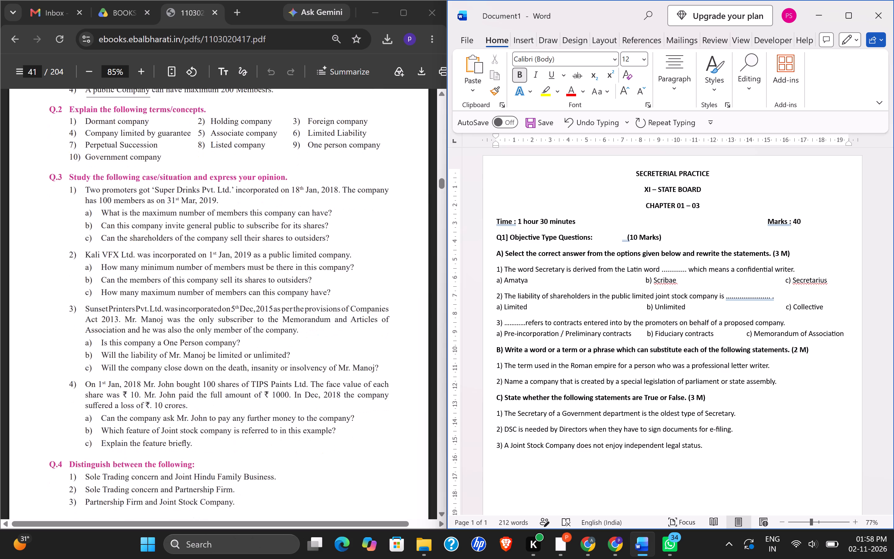
{"action": "scroll", "coordinate": [142, 261], "scroll_direction": "up", "scroll_amount": 4}
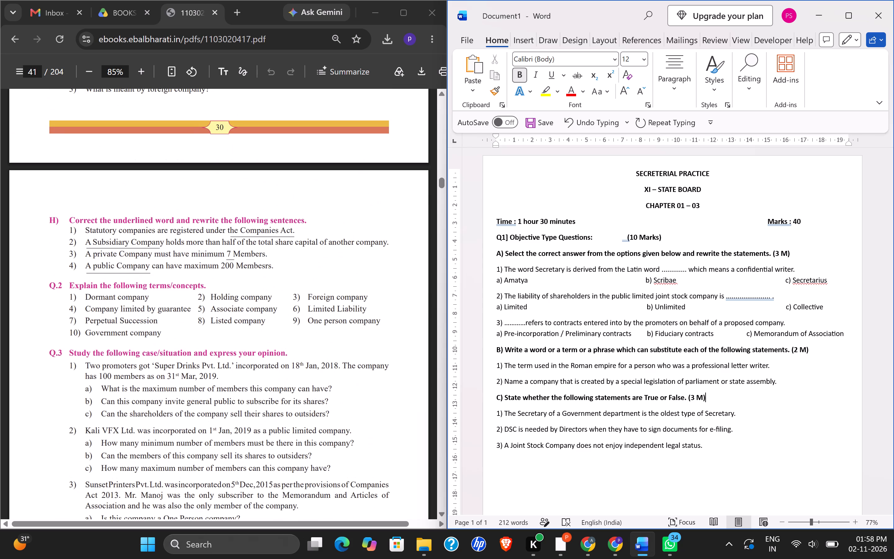
{"action": "scroll", "coordinate": [145, 232], "scroll_direction": "up", "scroll_amount": 2}
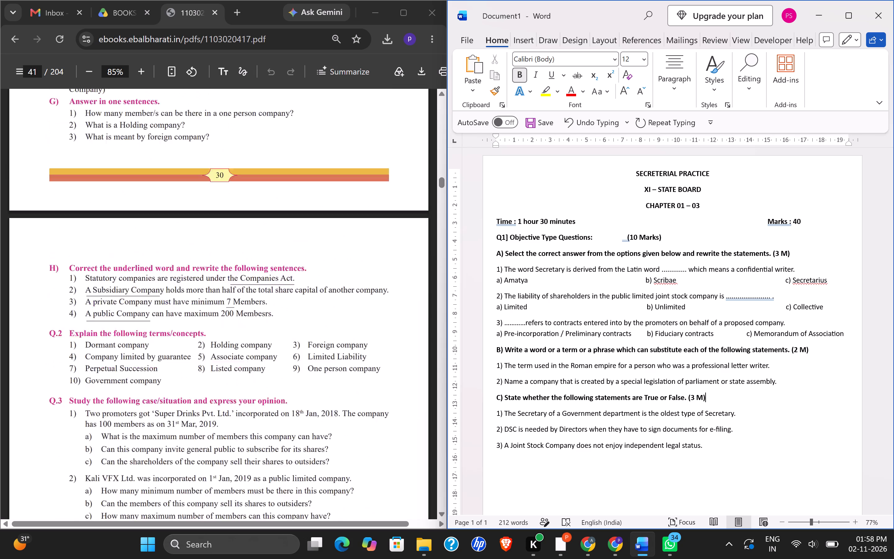
{"action": "scroll", "coordinate": [145, 232], "scroll_direction": "up", "scroll_amount": 1}
{"action": "left_click_drag", "start_coordinate": [69, 212], "coordinate": [184, 213]}
{"action": "key", "text": "ctrl+c"}
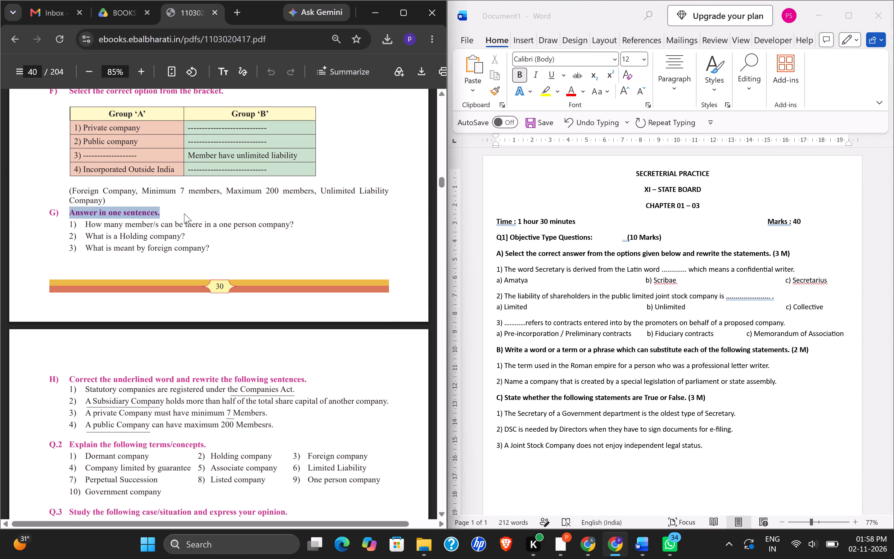
{"action": "left_click", "coordinate": [705, 449]}
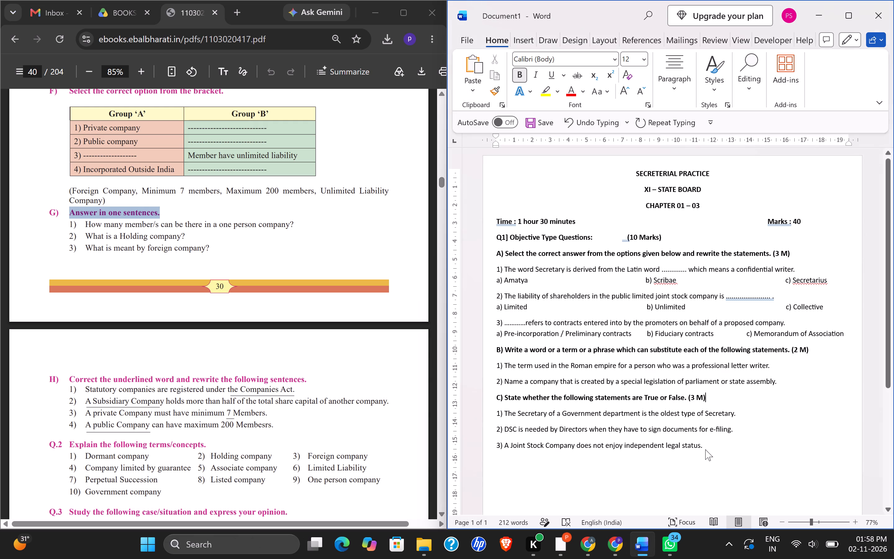
{"action": "left_click", "coordinate": [705, 446]}
{"action": "key", "text": "Return"}
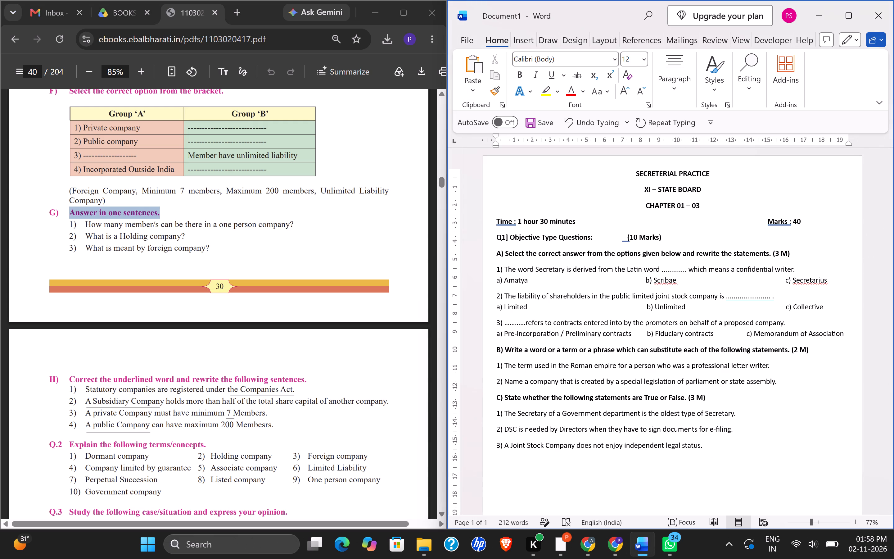
{"action": "key", "text": "shift+d"}
{"action": "type", "text": ")"}
{"action": "key", "text": "space"}
{"action": "key", "text": "ctrl+v"}
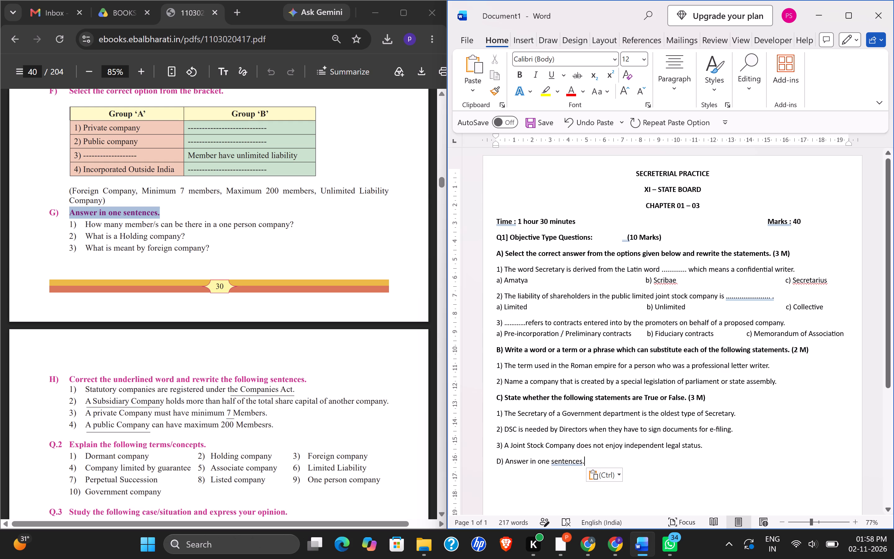
Add Chapter 1's question "The knowledge of which Act is must for a secretary of co - operative Society in Maharashtra?" as question 1) in section D.
{"action": "scroll", "coordinate": [263, 306], "scroll_direction": "up", "scroll_amount": 9}
{"action": "scroll", "coordinate": [263, 306], "scroll_direction": "up", "scroll_amount": 16}
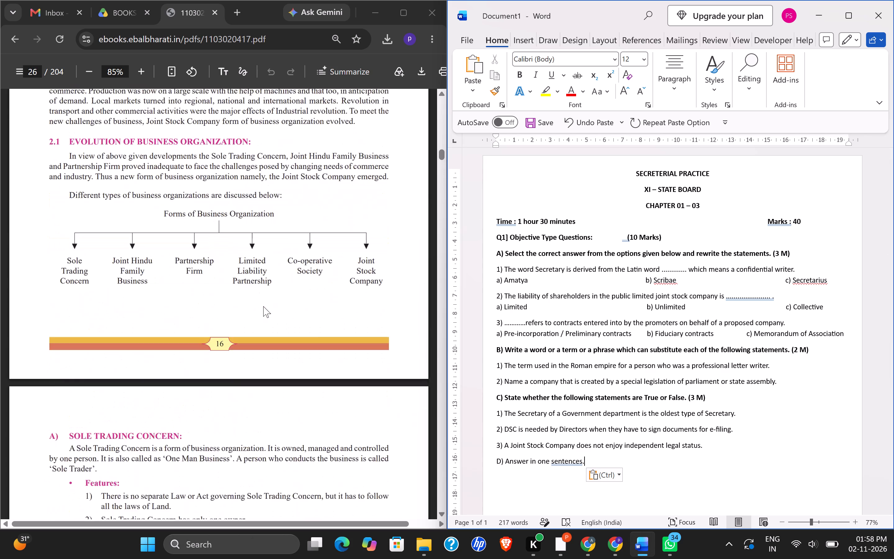
{"action": "scroll", "coordinate": [263, 306], "scroll_direction": "up", "scroll_amount": 9}
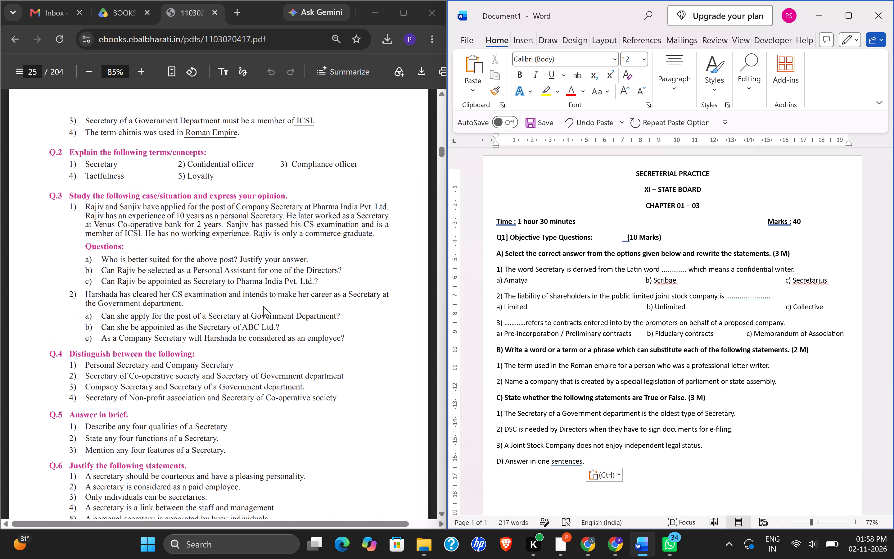
{"action": "scroll", "coordinate": [183, 289], "scroll_direction": "up", "scroll_amount": 1}
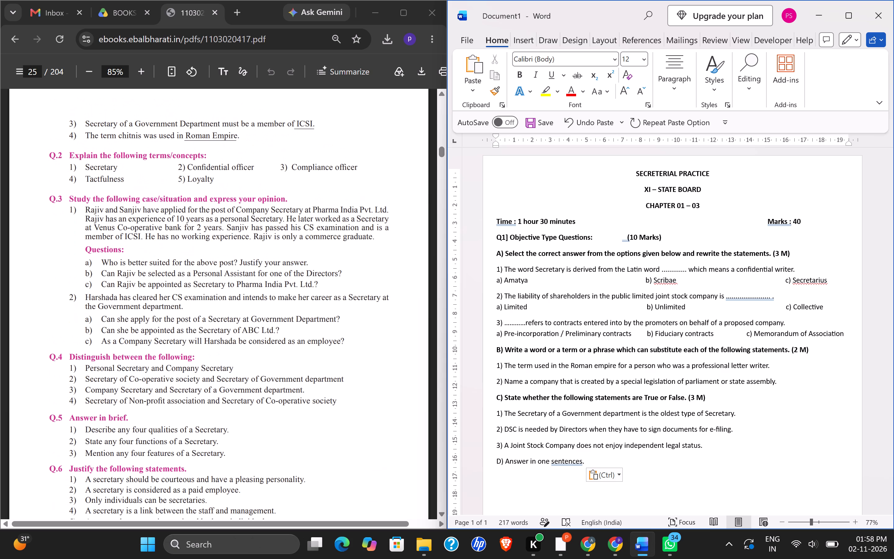
{"action": "scroll", "coordinate": [183, 289], "scroll_direction": "up", "scroll_amount": 4}
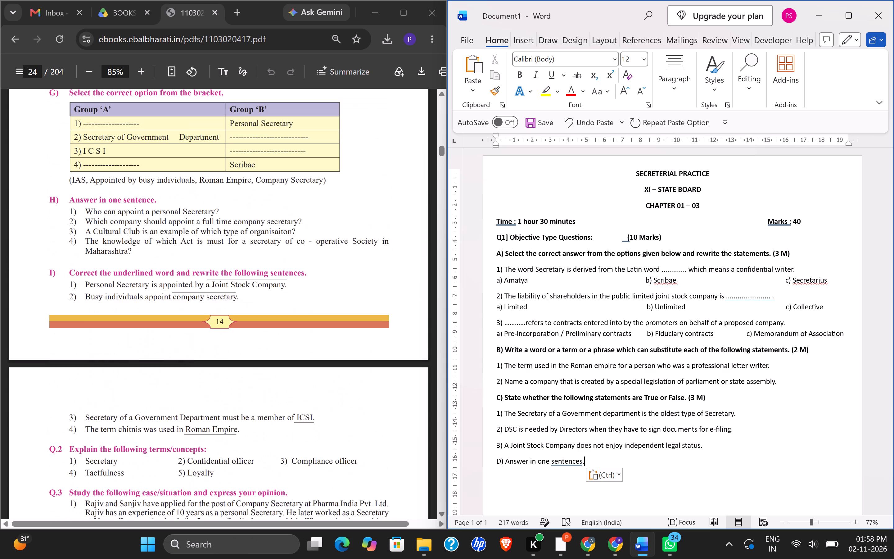
{"action": "left_click_drag", "start_coordinate": [80, 244], "coordinate": [144, 237]}
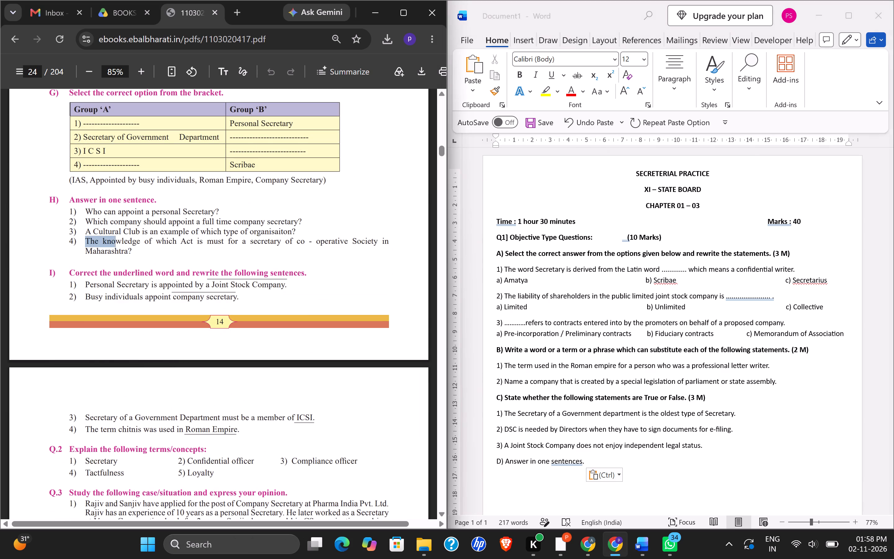
{"action": "left_click_drag", "start_coordinate": [144, 237], "coordinate": [140, 253]}
{"action": "left_click_drag", "start_coordinate": [140, 253], "coordinate": [138, 253]}
{"action": "key", "text": "ctrl+c"}
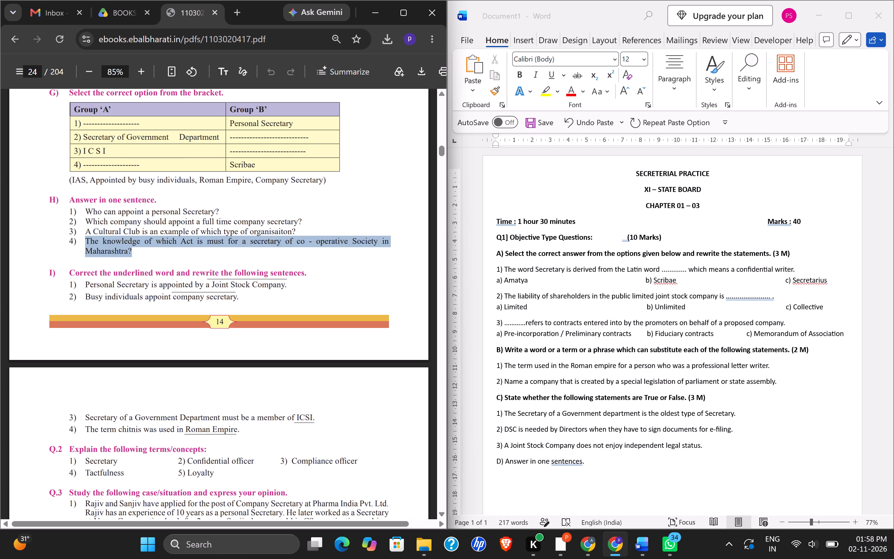
{"action": "left_click", "coordinate": [602, 464]}
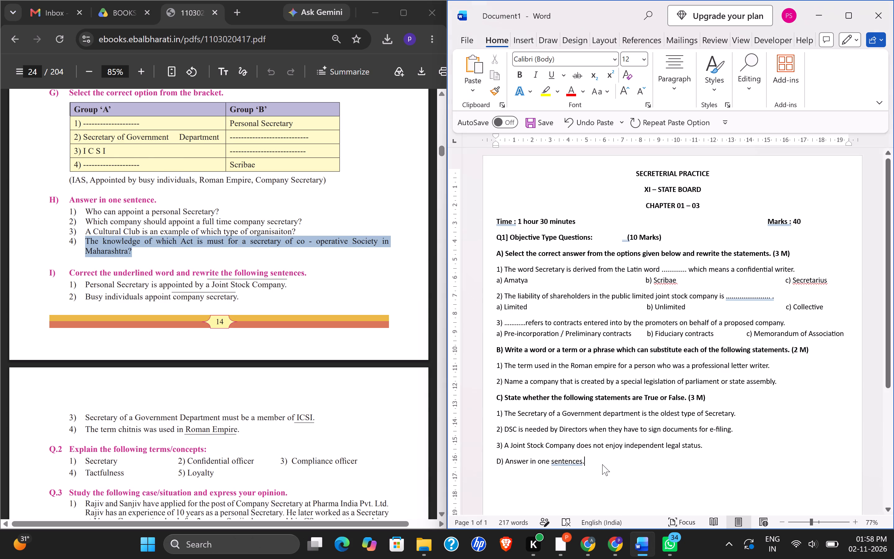
{"action": "key", "text": "Return"}
{"action": "key", "text": "1"}
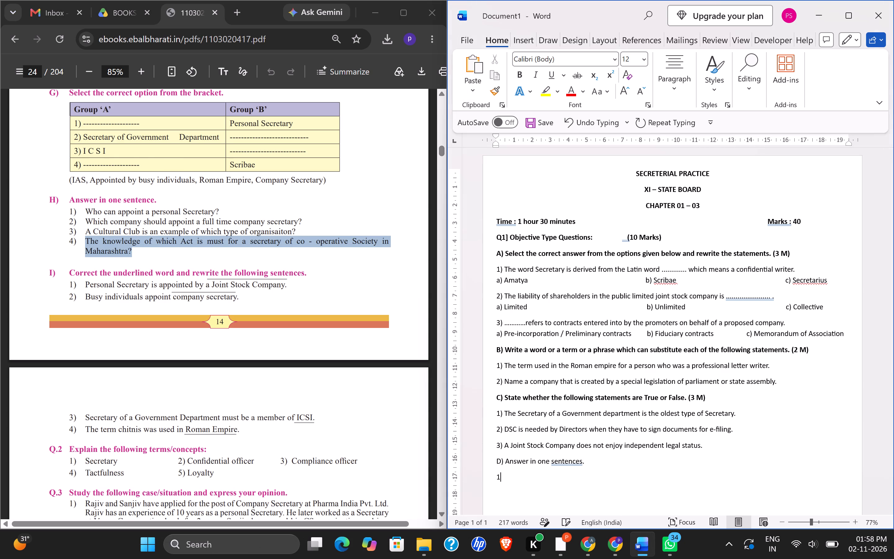
{"action": "type", "text": ")"}
{"action": "key", "text": "space"}
{"action": "key", "text": "ctrl+v"}
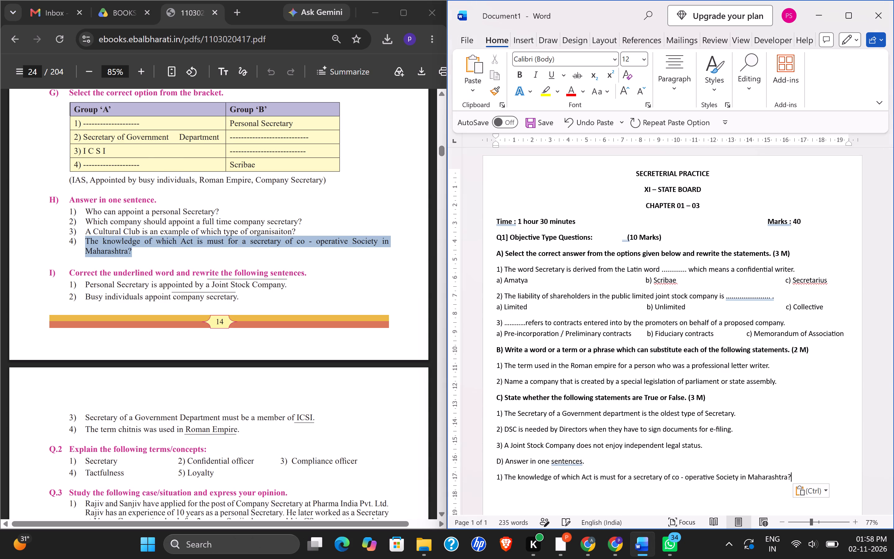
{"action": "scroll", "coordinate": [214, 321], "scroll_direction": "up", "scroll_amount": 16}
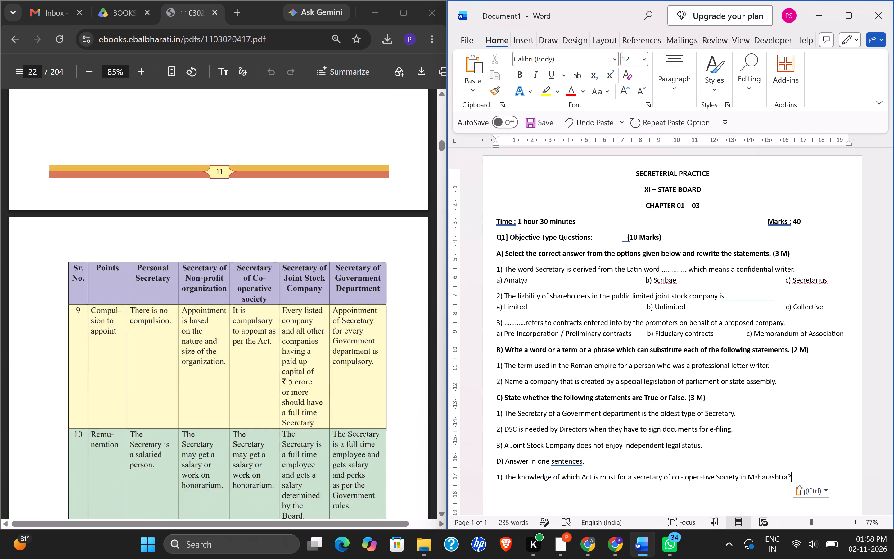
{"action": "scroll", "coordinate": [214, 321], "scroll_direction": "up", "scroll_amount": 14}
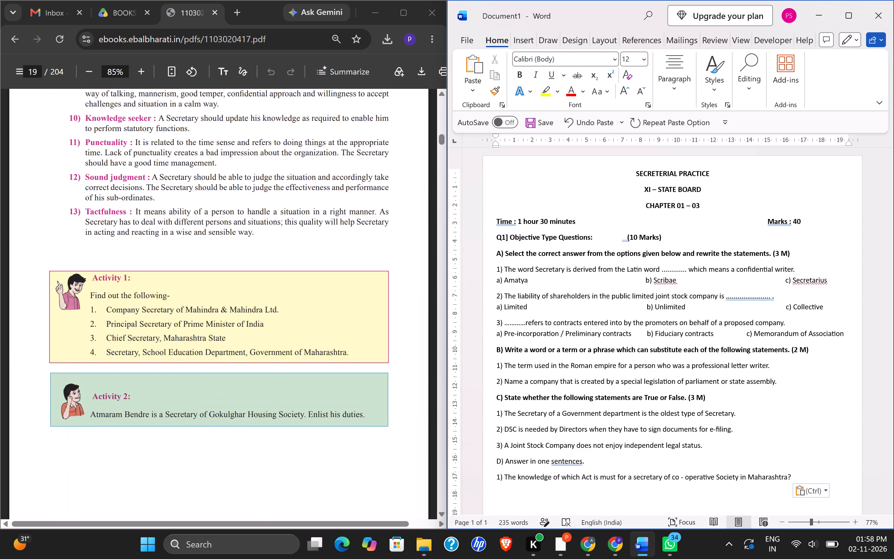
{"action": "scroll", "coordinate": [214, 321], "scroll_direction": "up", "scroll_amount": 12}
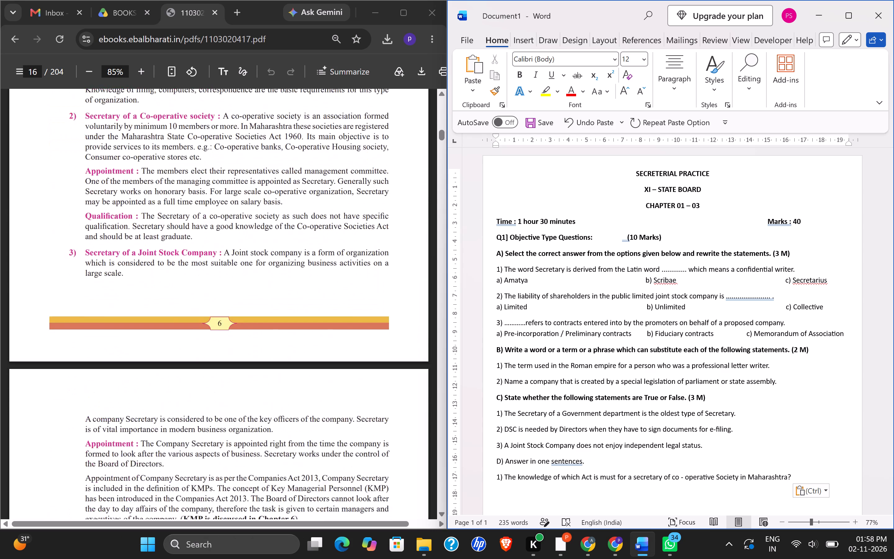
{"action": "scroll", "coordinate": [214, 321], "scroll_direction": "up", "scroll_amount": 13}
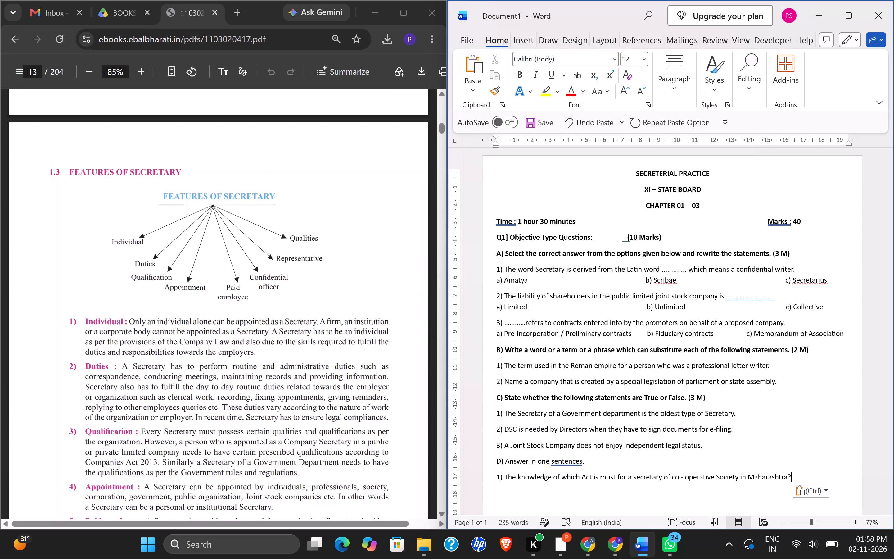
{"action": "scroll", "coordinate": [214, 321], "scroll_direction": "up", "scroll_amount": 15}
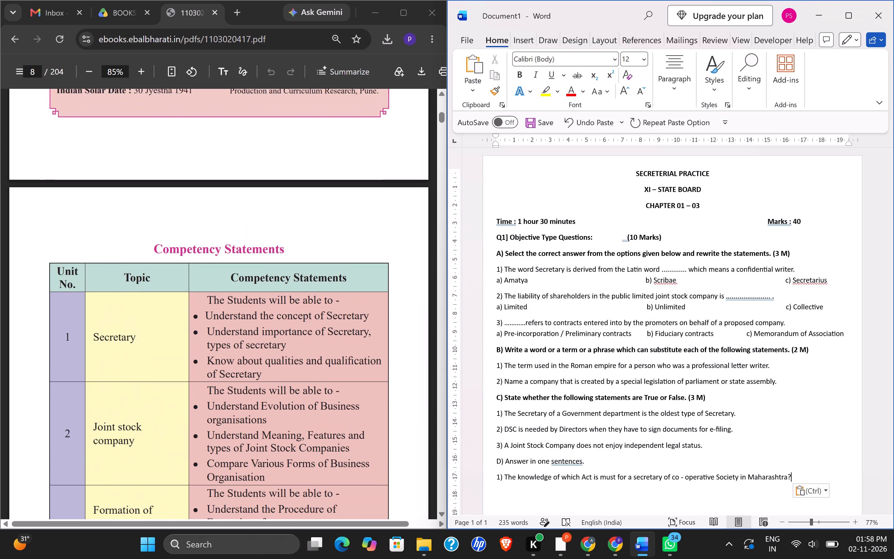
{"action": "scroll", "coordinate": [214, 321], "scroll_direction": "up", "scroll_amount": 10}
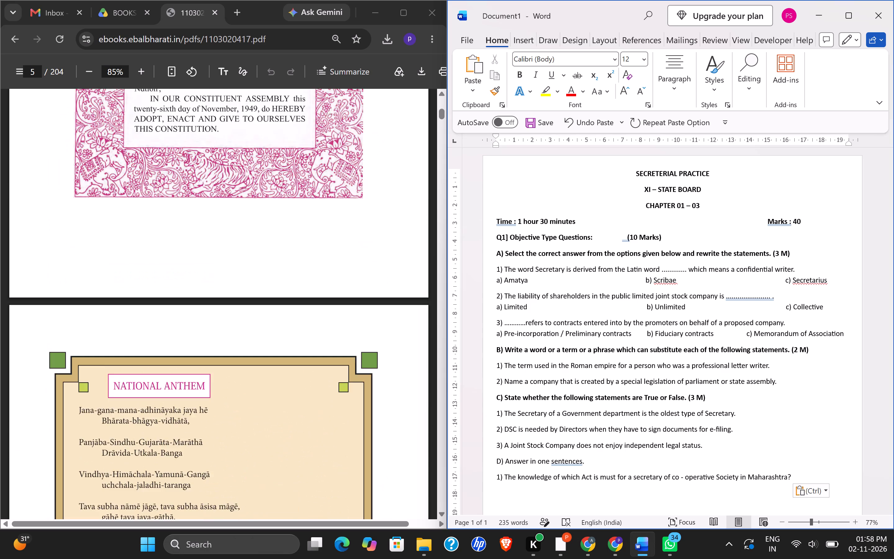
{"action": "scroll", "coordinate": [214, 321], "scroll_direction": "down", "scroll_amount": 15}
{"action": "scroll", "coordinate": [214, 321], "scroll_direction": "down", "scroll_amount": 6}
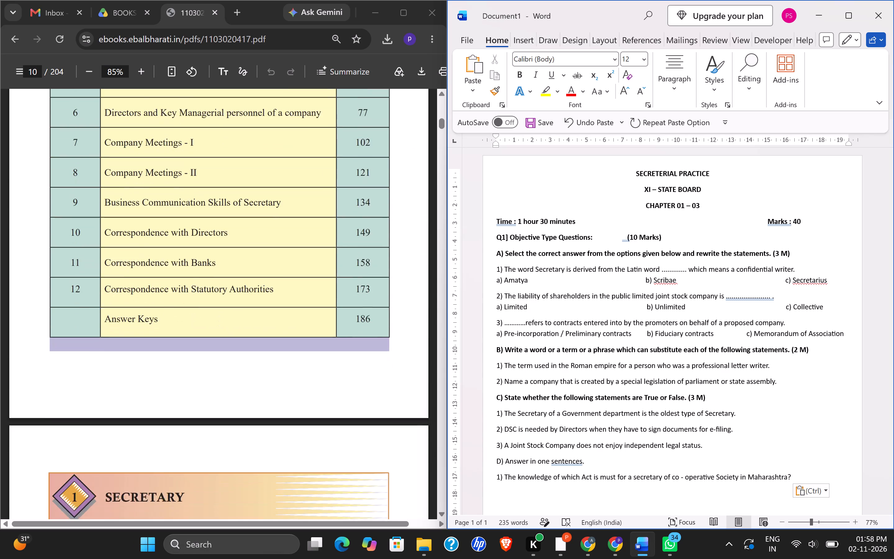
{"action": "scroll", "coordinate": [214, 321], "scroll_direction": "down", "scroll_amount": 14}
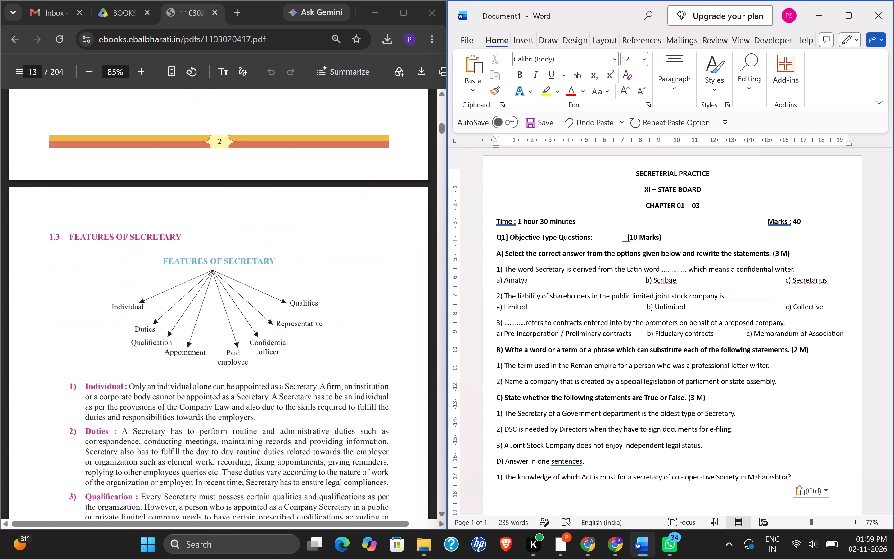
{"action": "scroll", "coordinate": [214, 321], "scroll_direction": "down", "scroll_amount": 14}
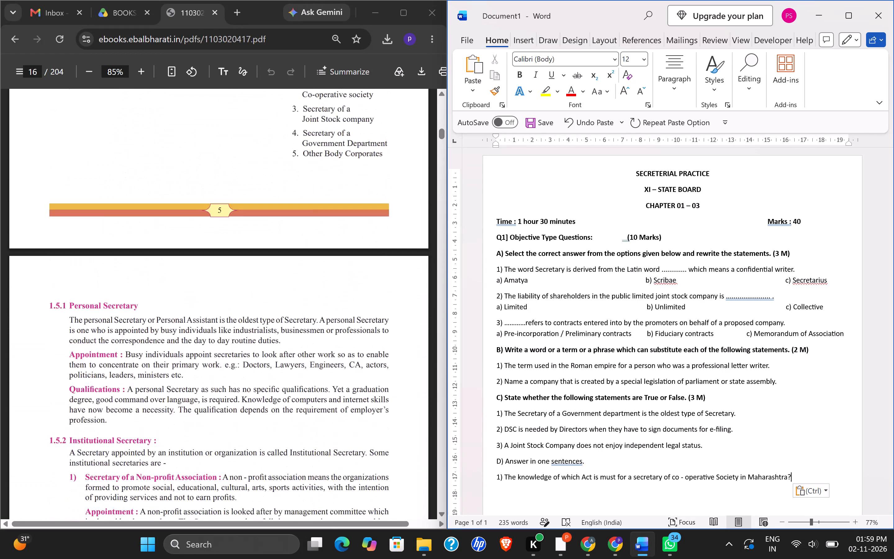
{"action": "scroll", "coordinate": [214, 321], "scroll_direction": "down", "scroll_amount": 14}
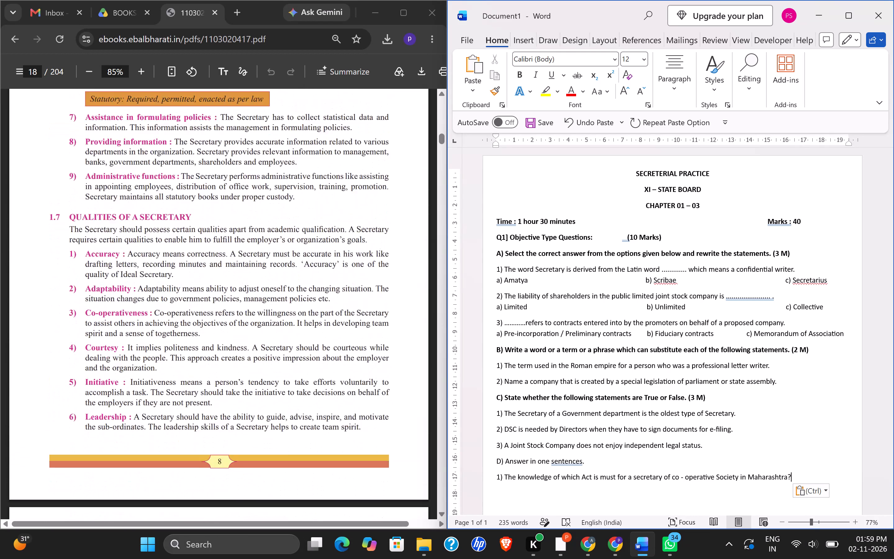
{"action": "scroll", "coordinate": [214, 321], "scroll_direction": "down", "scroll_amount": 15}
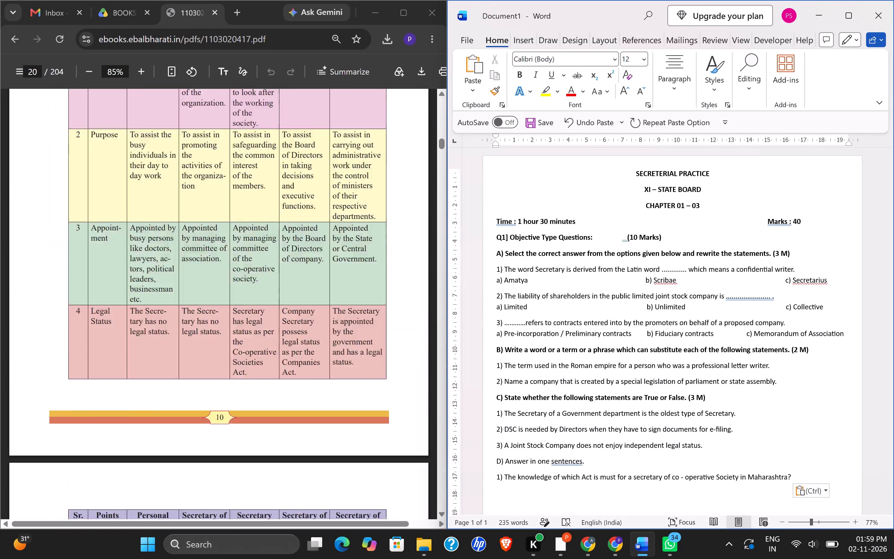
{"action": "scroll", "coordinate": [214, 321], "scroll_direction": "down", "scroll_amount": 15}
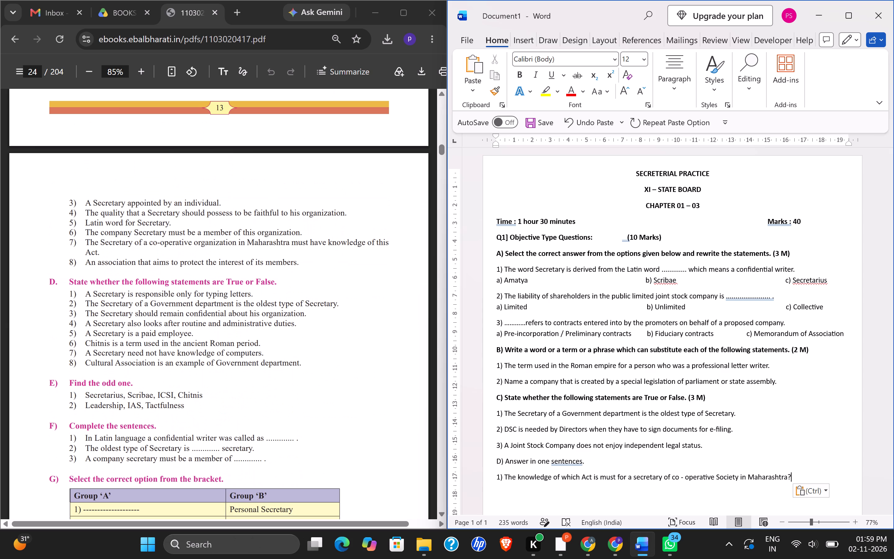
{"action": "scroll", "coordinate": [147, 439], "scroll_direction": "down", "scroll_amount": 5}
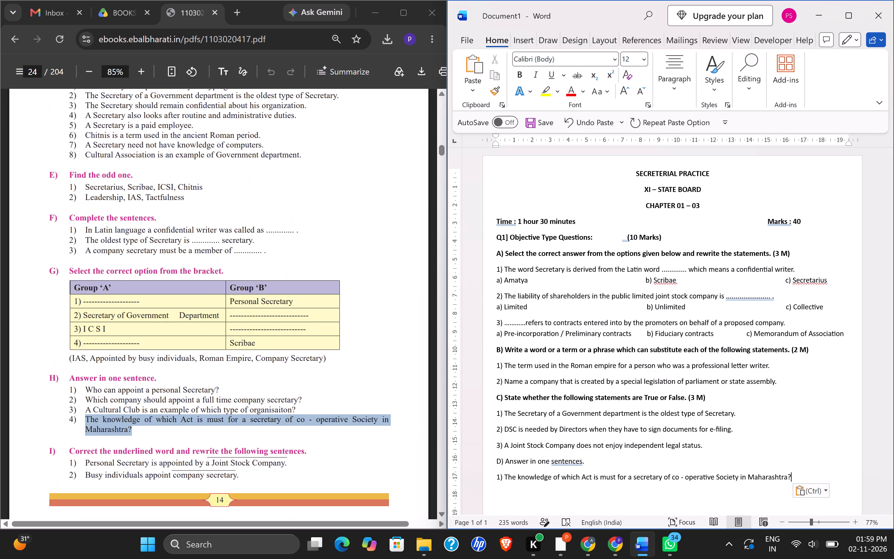
Look through the textbook from Chapter 1's exercises to Chapter 3's "Answer in one sentence" questions for another section D question.
{"action": "scroll", "coordinate": [147, 439], "scroll_direction": "down", "scroll_amount": 19}
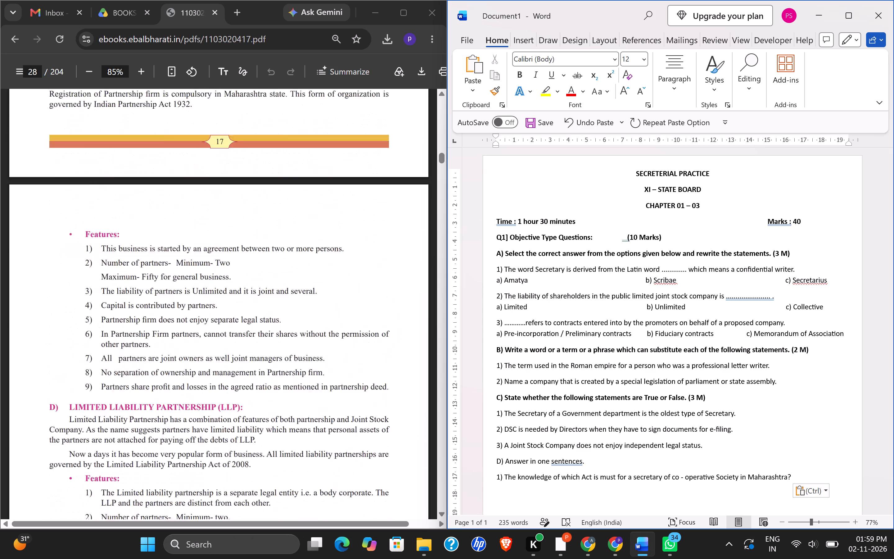
{"action": "scroll", "coordinate": [147, 439], "scroll_direction": "down", "scroll_amount": 19}
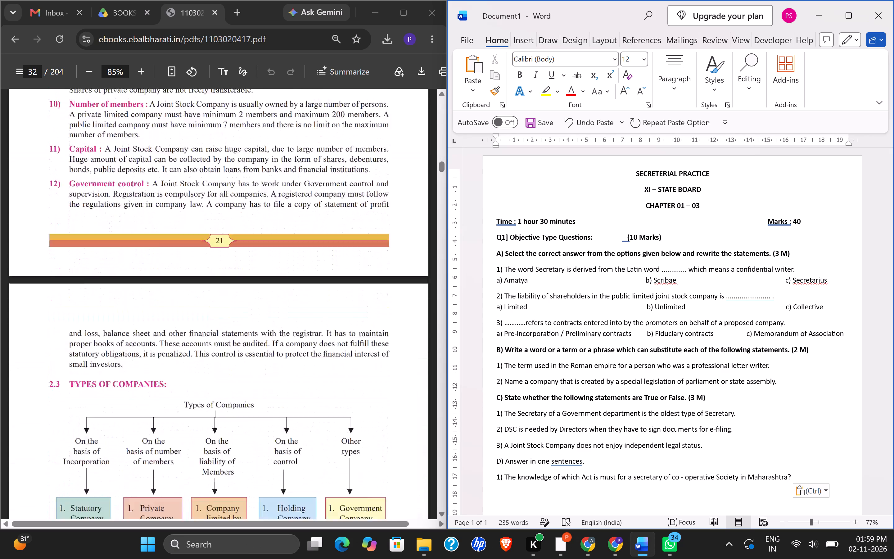
{"action": "scroll", "coordinate": [147, 439], "scroll_direction": "down", "scroll_amount": 11}
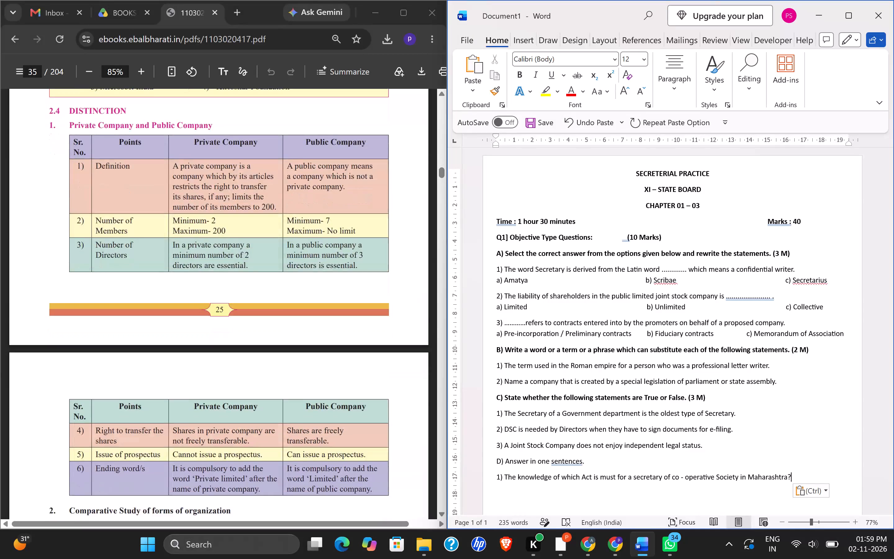
{"action": "scroll", "coordinate": [147, 439], "scroll_direction": "down", "scroll_amount": 6}
{"action": "scroll", "coordinate": [147, 439], "scroll_direction": "up", "scroll_amount": 2}
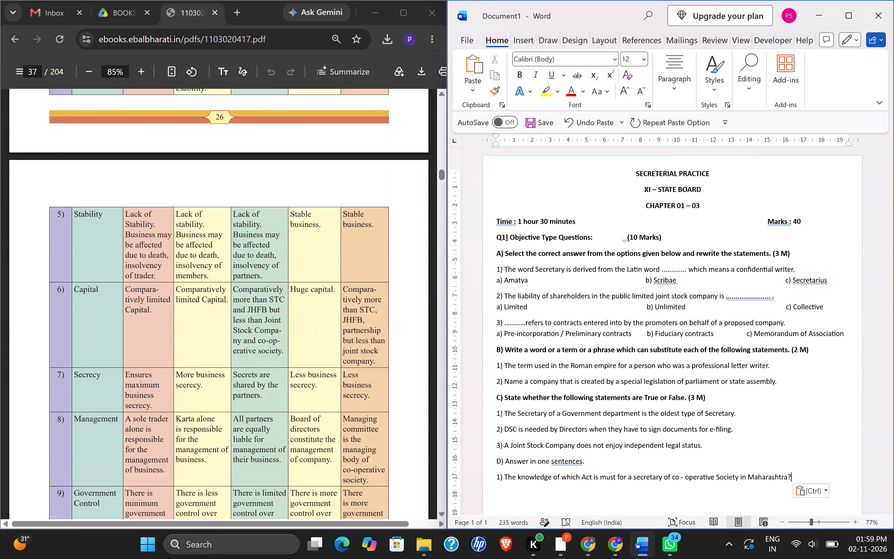
{"action": "scroll", "coordinate": [147, 439], "scroll_direction": "down", "scroll_amount": 5}
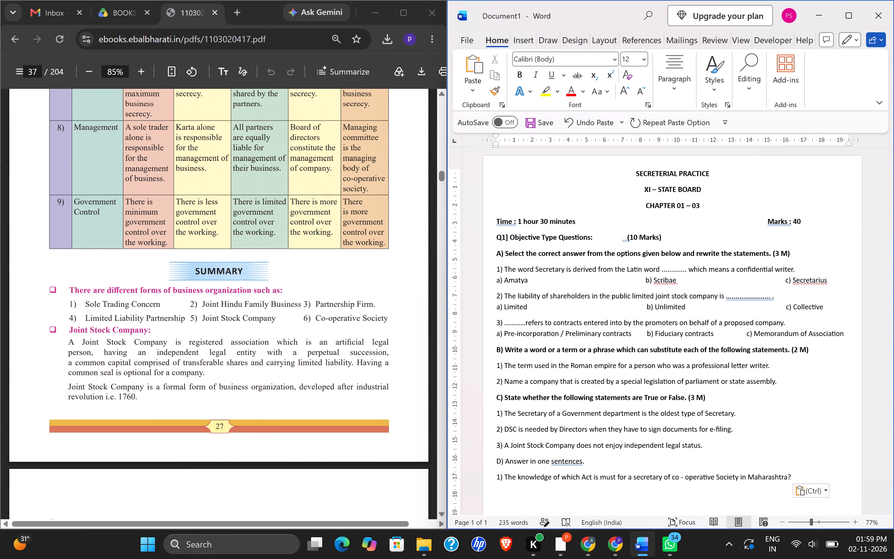
{"action": "scroll", "coordinate": [147, 439], "scroll_direction": "down", "scroll_amount": 8}
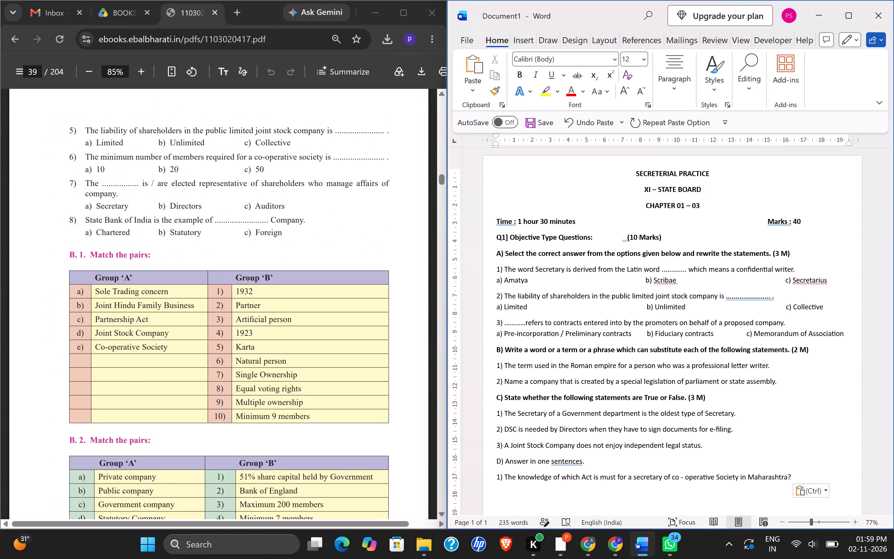
{"action": "scroll", "coordinate": [147, 439], "scroll_direction": "down", "scroll_amount": 9}
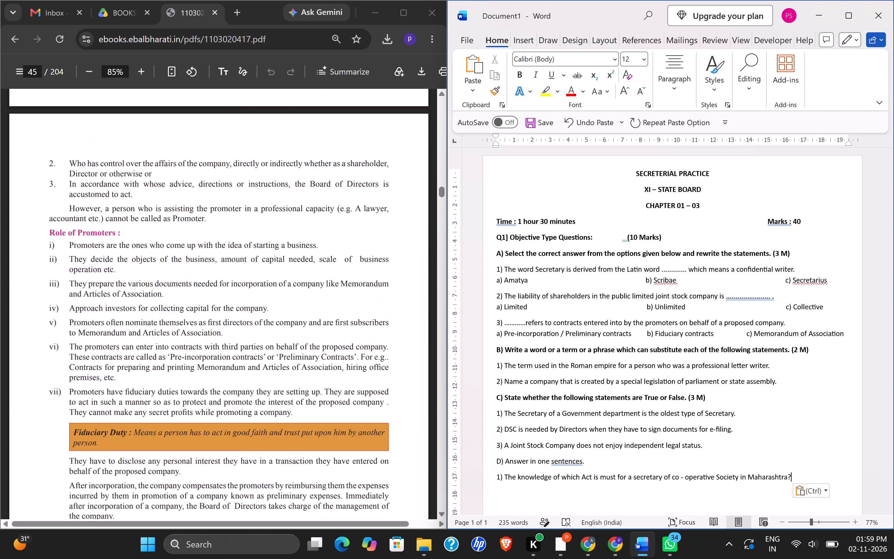
{"action": "scroll", "coordinate": [147, 439], "scroll_direction": "down", "scroll_amount": 8}
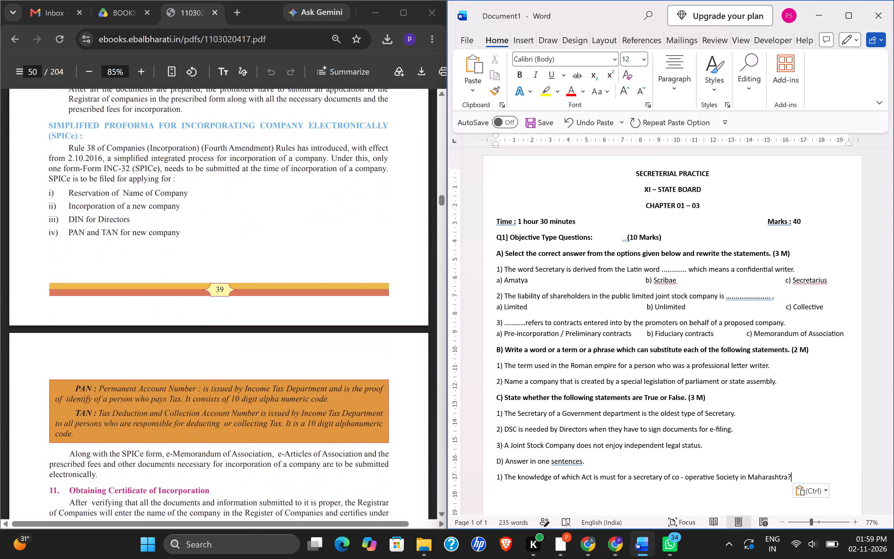
{"action": "scroll", "coordinate": [147, 439], "scroll_direction": "down", "scroll_amount": 8}
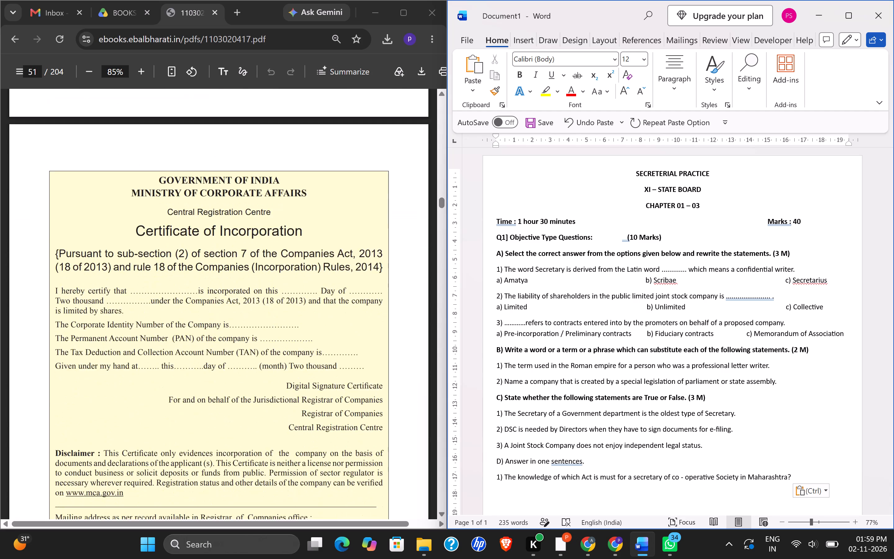
{"action": "scroll", "coordinate": [147, 439], "scroll_direction": "down", "scroll_amount": 12}
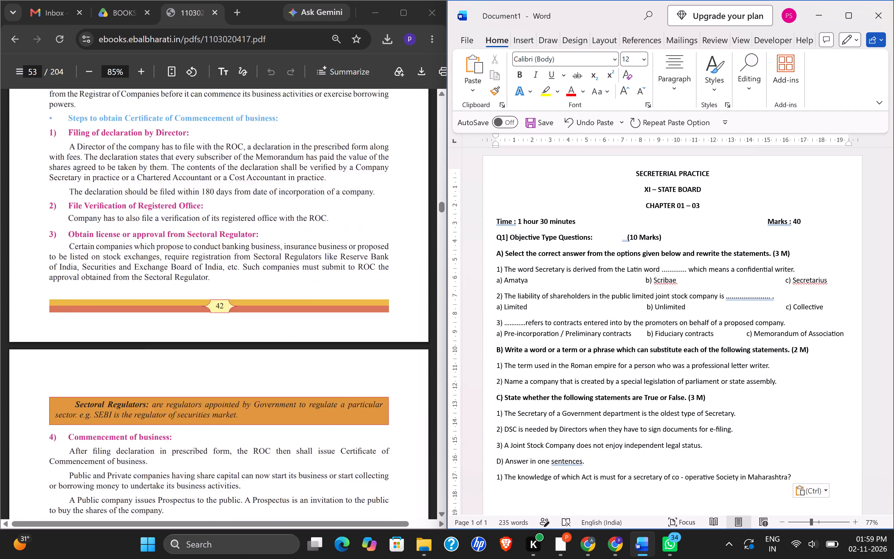
{"action": "scroll", "coordinate": [147, 439], "scroll_direction": "down", "scroll_amount": 8}
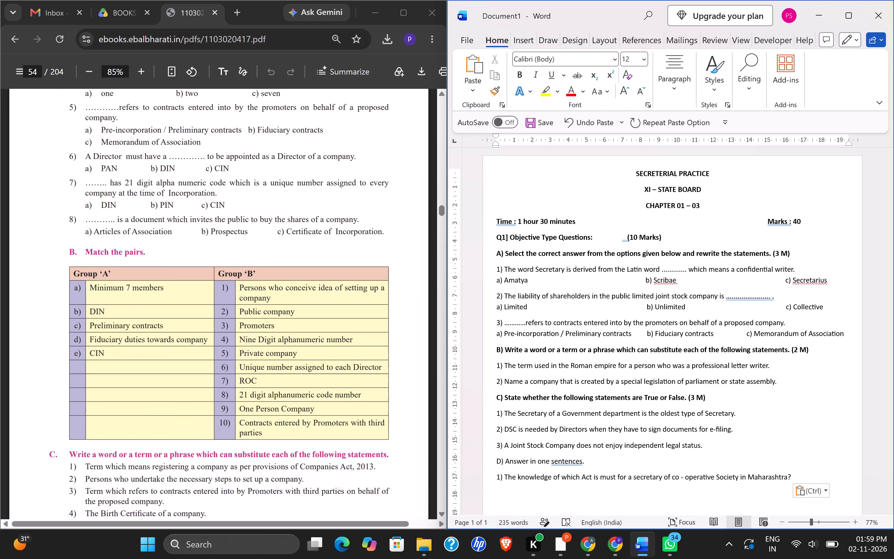
{"action": "scroll", "coordinate": [147, 439], "scroll_direction": "down", "scroll_amount": 2}
{"action": "scroll", "coordinate": [125, 331], "scroll_direction": "down", "scroll_amount": 3}
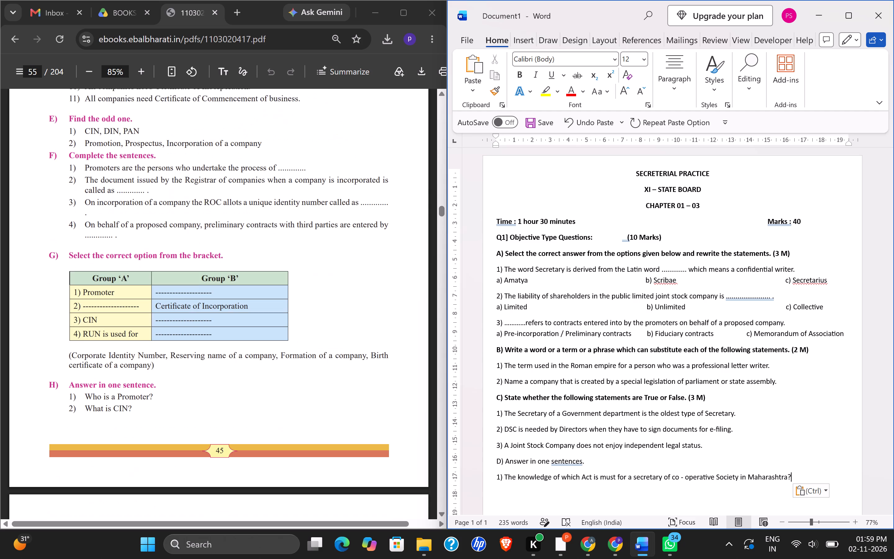
{"action": "scroll", "coordinate": [124, 251], "scroll_direction": "down", "scroll_amount": 3}
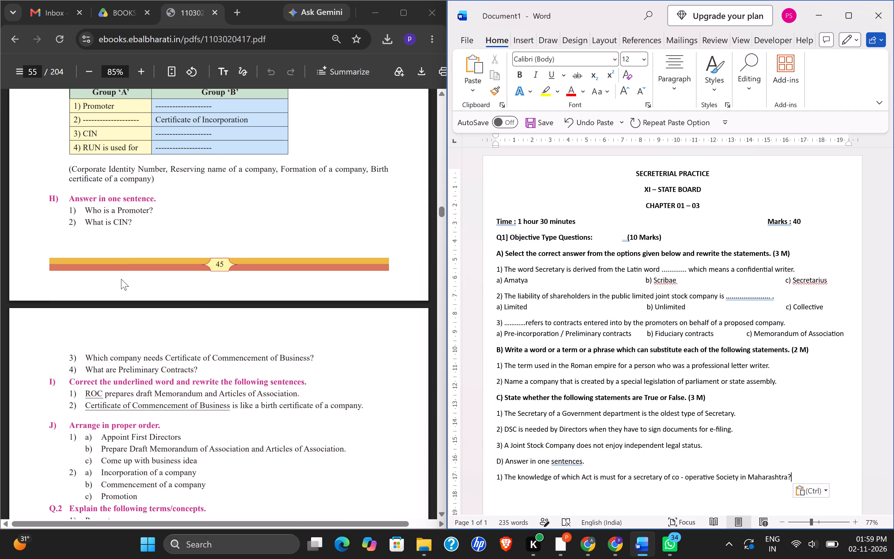
{"action": "scroll", "coordinate": [125, 410], "scroll_direction": "up", "scroll_amount": 1}
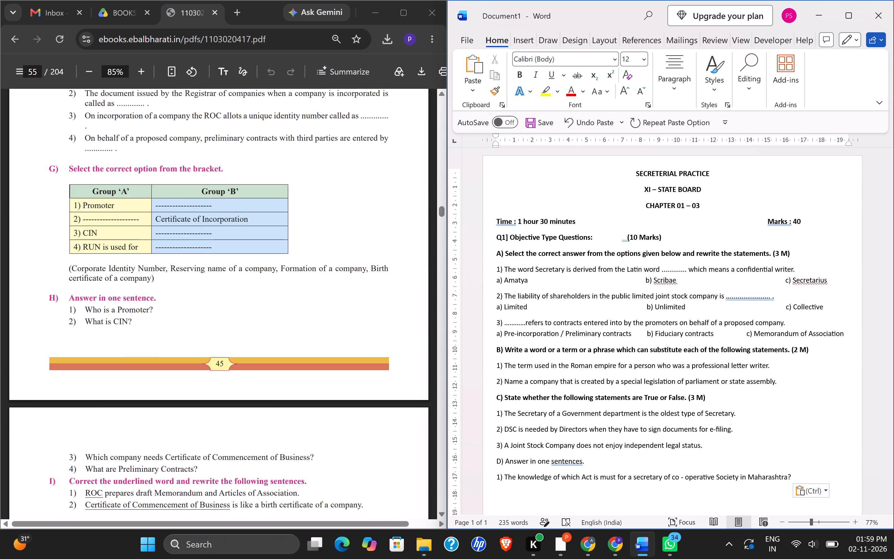
{"action": "scroll", "coordinate": [125, 410], "scroll_direction": "up", "scroll_amount": 1}
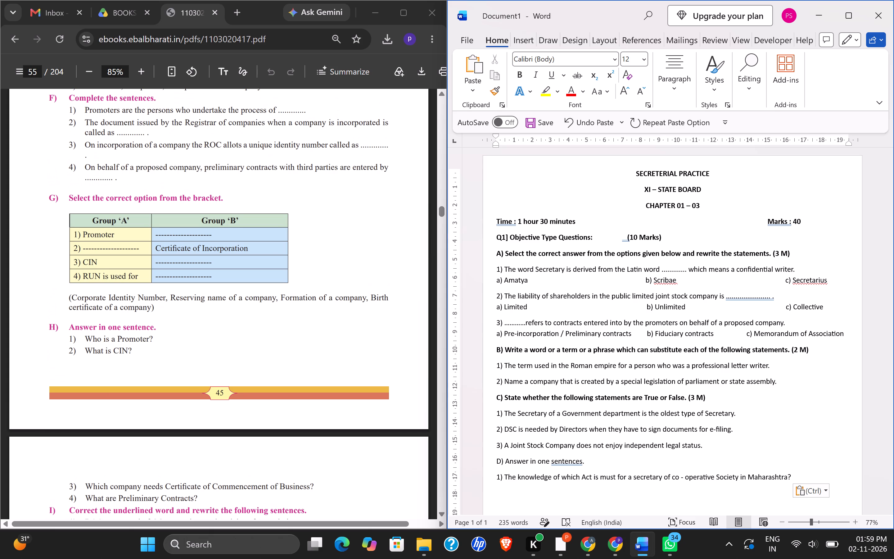
Copy Chapter 3's question "2) What is CIN?" into the Word question paper as question 2) in section D.
{"action": "left_click_drag", "start_coordinate": [72, 352], "coordinate": [148, 354]}
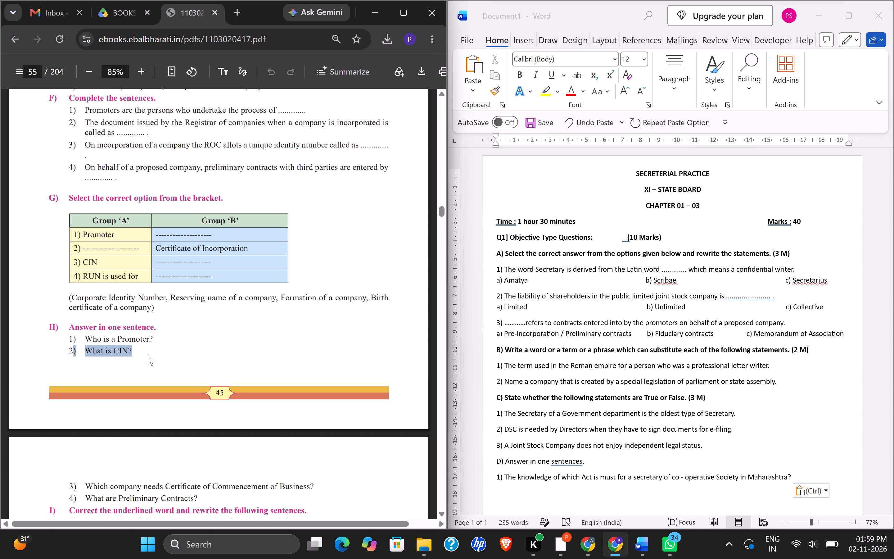
{"action": "left_click_drag", "start_coordinate": [93, 355], "coordinate": [64, 351]}
{"action": "left_click", "coordinate": [64, 351]}
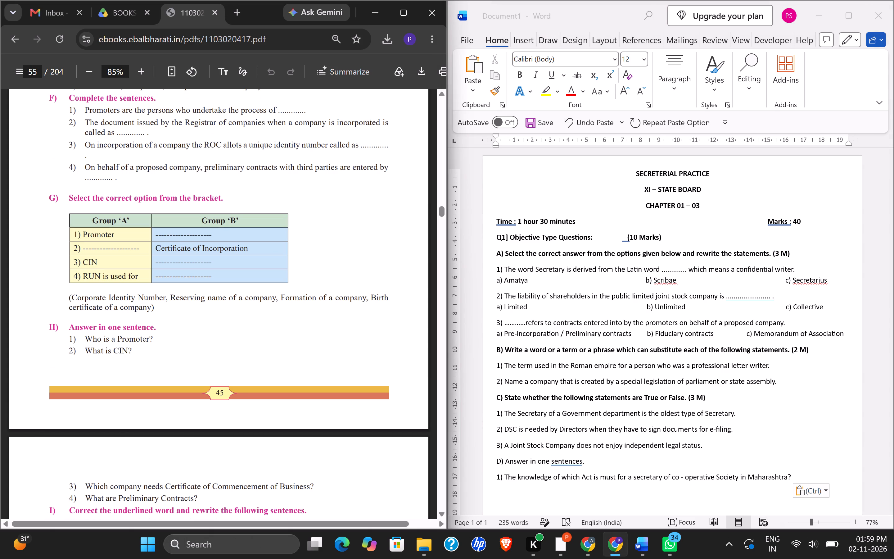
{"action": "left_click_drag", "start_coordinate": [64, 351], "coordinate": [161, 356]}
{"action": "key", "text": "ctrl+c"}
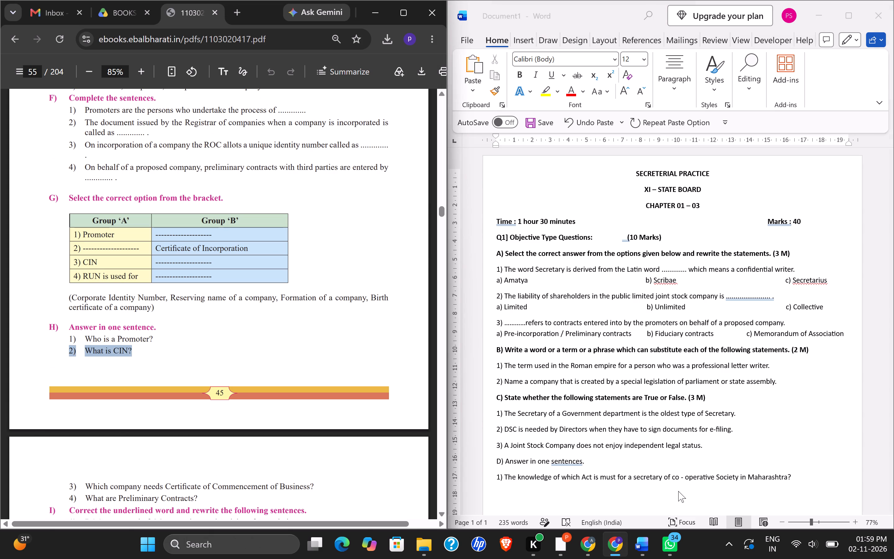
{"action": "left_click", "coordinate": [802, 479]}
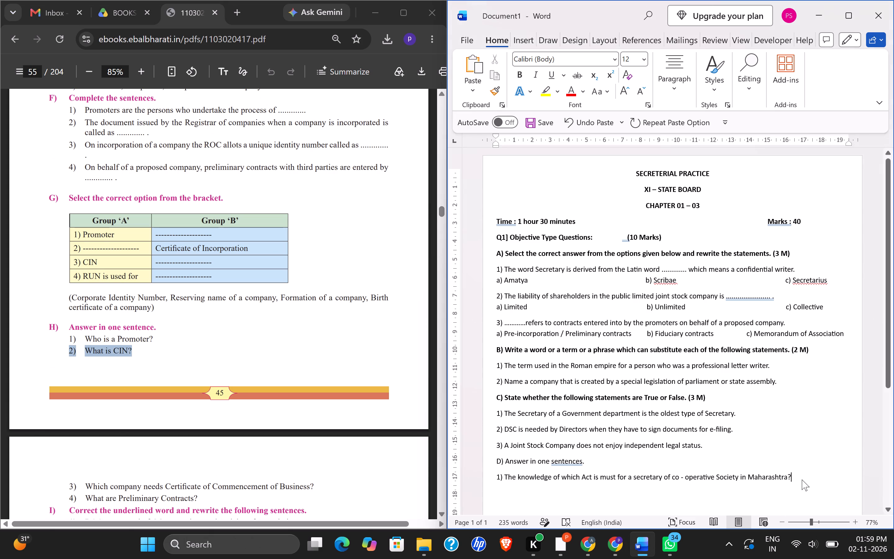
{"action": "key", "text": "Return"}
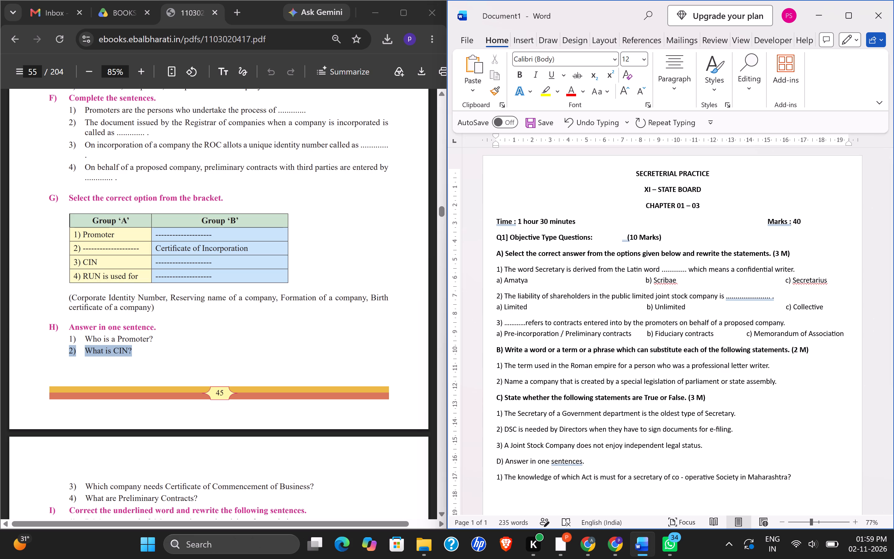
{"action": "key", "text": "ctrl+v"}
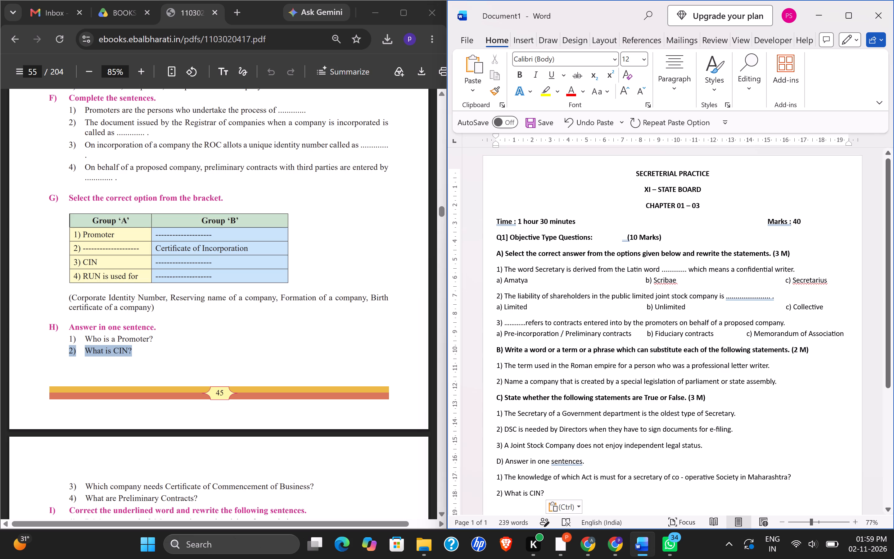
Make the section D heading "Answer in one sentences." bold and append "(2 M)" to it.
{"action": "left_click_drag", "start_coordinate": [492, 465], "coordinate": [598, 469]}
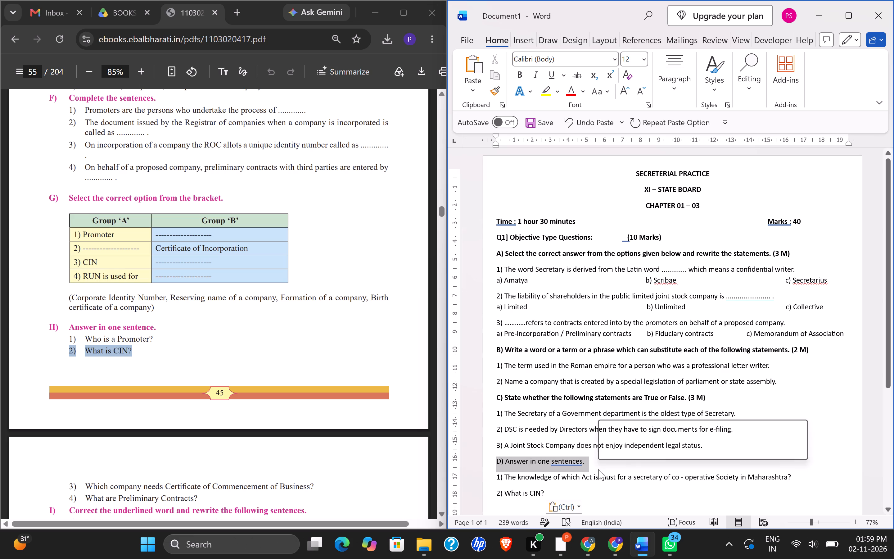
{"action": "key", "text": "ctrl+b"}
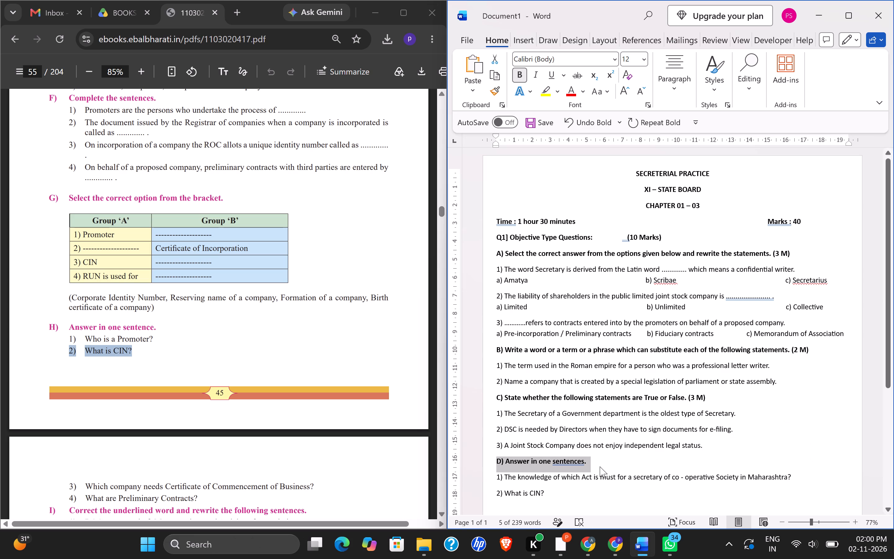
{"action": "left_click", "coordinate": [600, 466]}
{"action": "key", "text": "space"}
{"action": "key", "text": "shift+parenleft"}
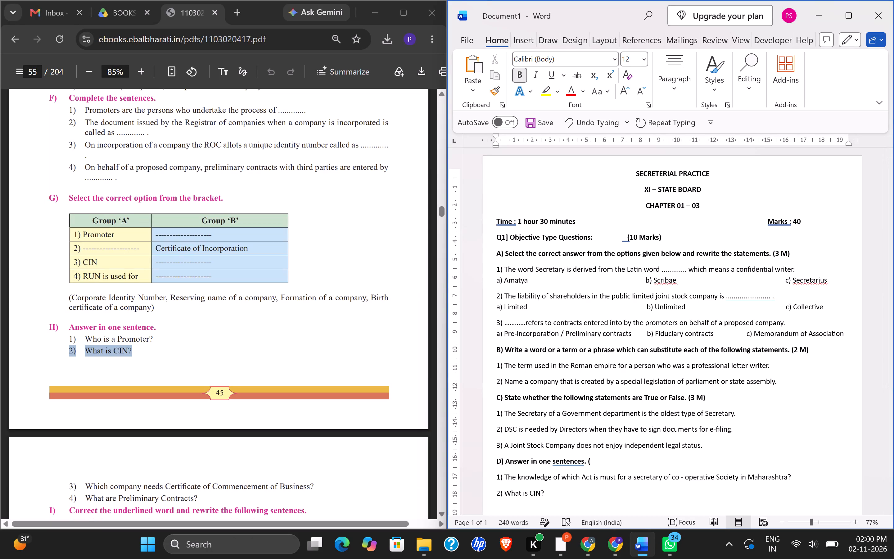
{"action": "type", "text": "2"}
{"action": "key", "text": "space"}
{"action": "key", "text": "shift+m"}
{"action": "key", "text": "shift+parenright"}
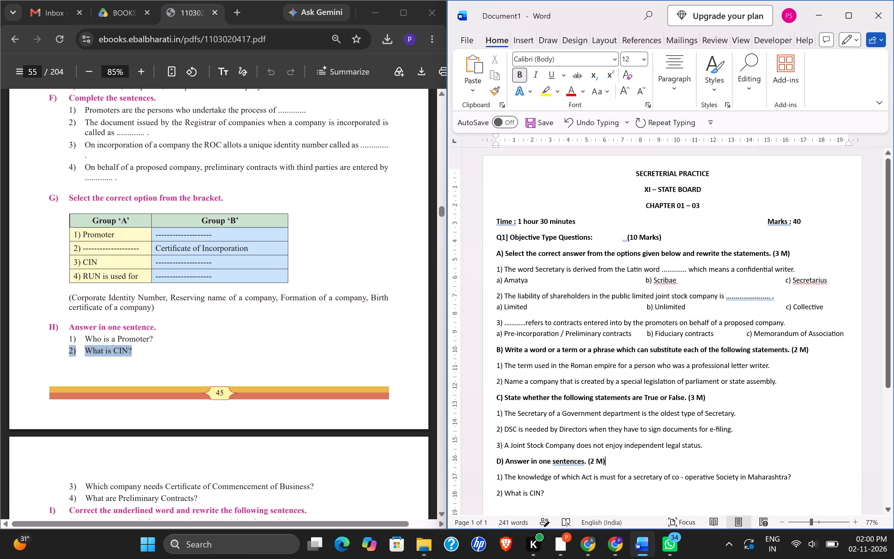
Add the heading "Q2] Subjective Type Questions:" on a new line below section D's question 2).
{"action": "scroll", "coordinate": [649, 466], "scroll_direction": "down", "scroll_amount": 2}
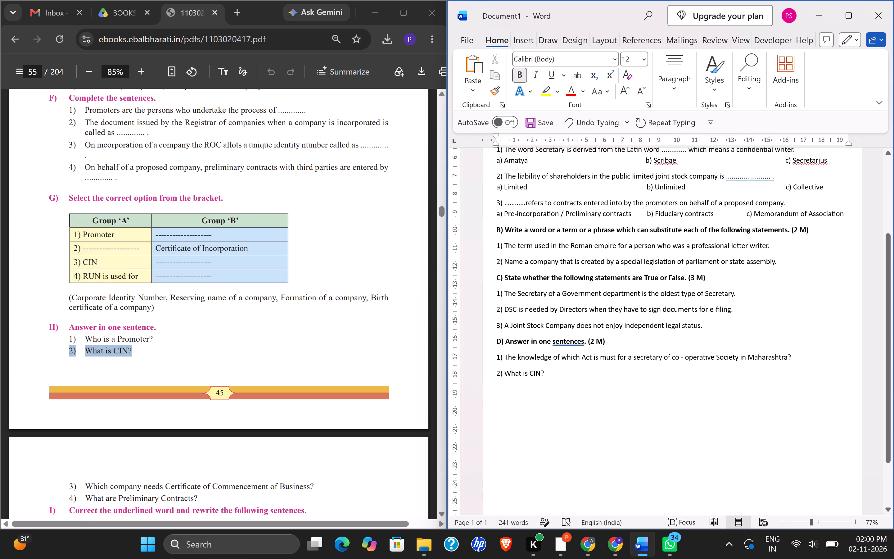
{"action": "left_click", "coordinate": [569, 377]}
{"action": "scroll", "coordinate": [569, 377], "scroll_direction": "up", "scroll_amount": 1}
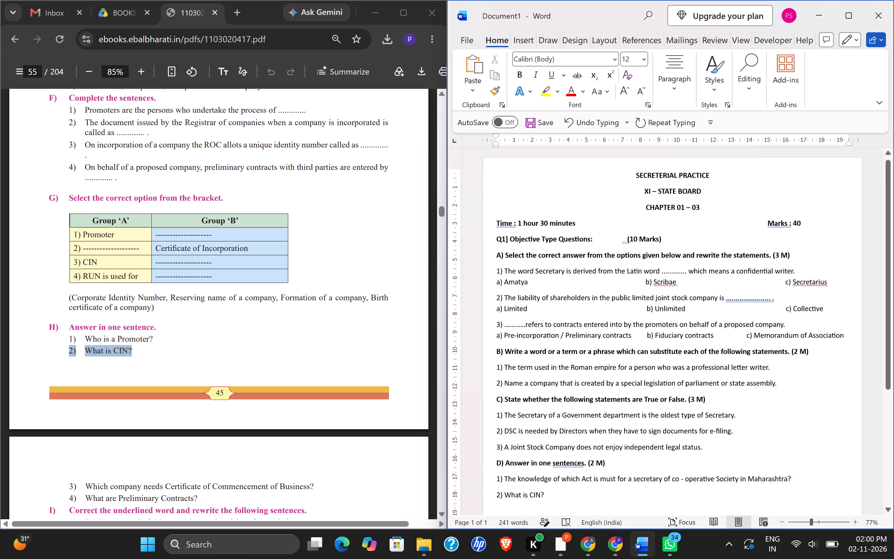
{"action": "scroll", "coordinate": [569, 377], "scroll_direction": "up", "scroll_amount": 1}
{"action": "key", "text": "Return"}
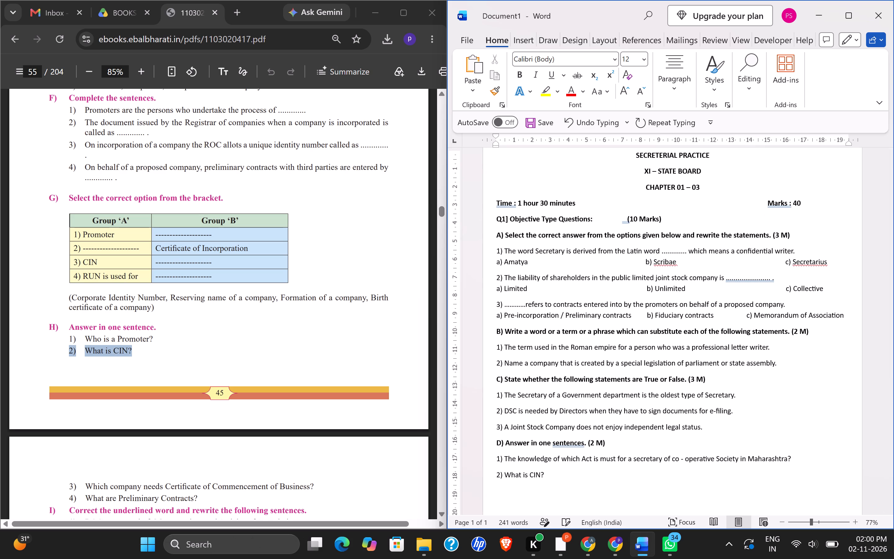
{"action": "type", "text": "Q2"}
{"action": "type", "text": "]"}
{"action": "key", "text": "space"}
{"action": "scroll", "coordinate": [254, 373], "scroll_direction": "down", "scroll_amount": 4}
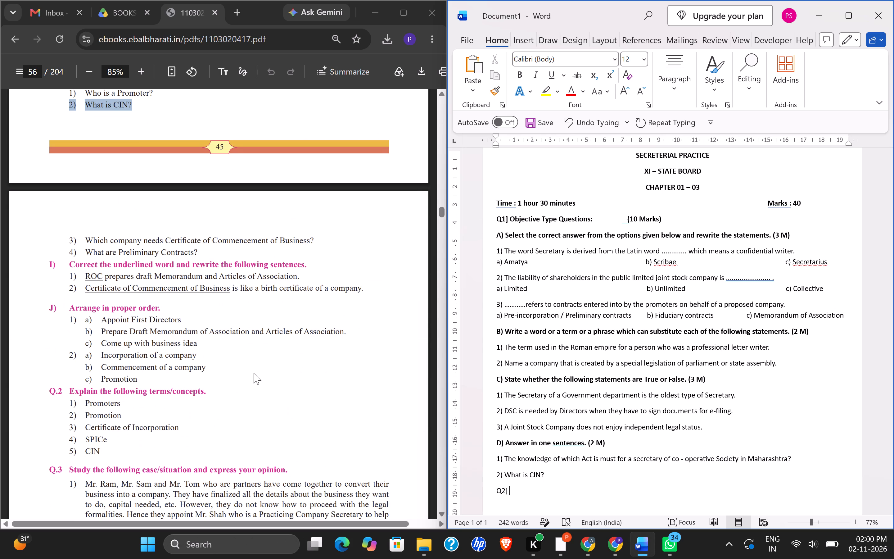
{"action": "scroll", "coordinate": [254, 373], "scroll_direction": "down", "scroll_amount": 3}
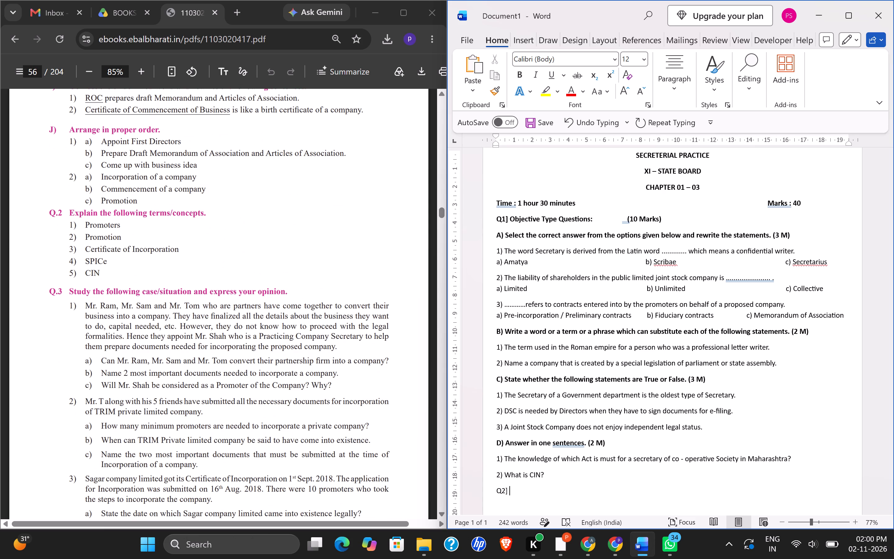
{"action": "key", "text": "shift+s"}
{"action": "type", "text": "ubjective"}
{"action": "key", "text": "space"}
{"action": "type", "text": "Type Questions"}
{"action": "key", "text": "space"}
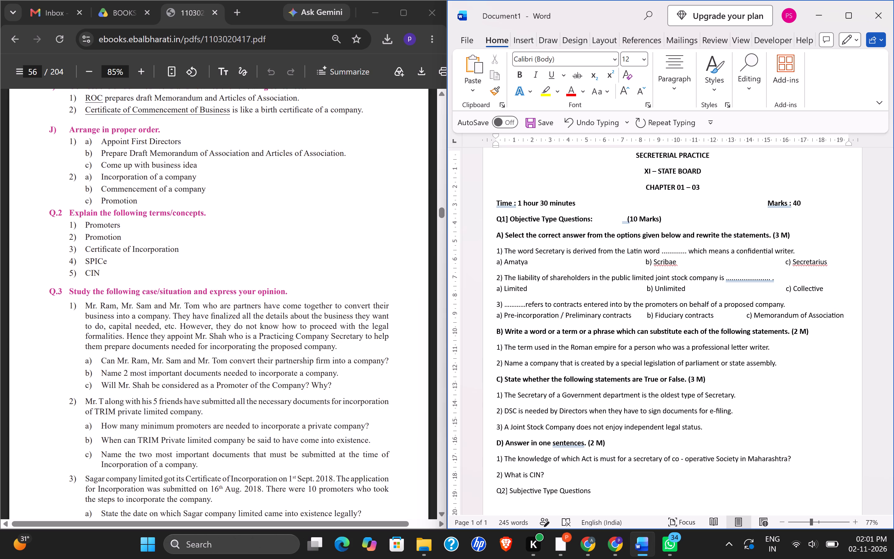
{"action": "key", "text": "BackSpace"}
{"action": "type", "text": ":"}
{"action": "key", "text": "space"}
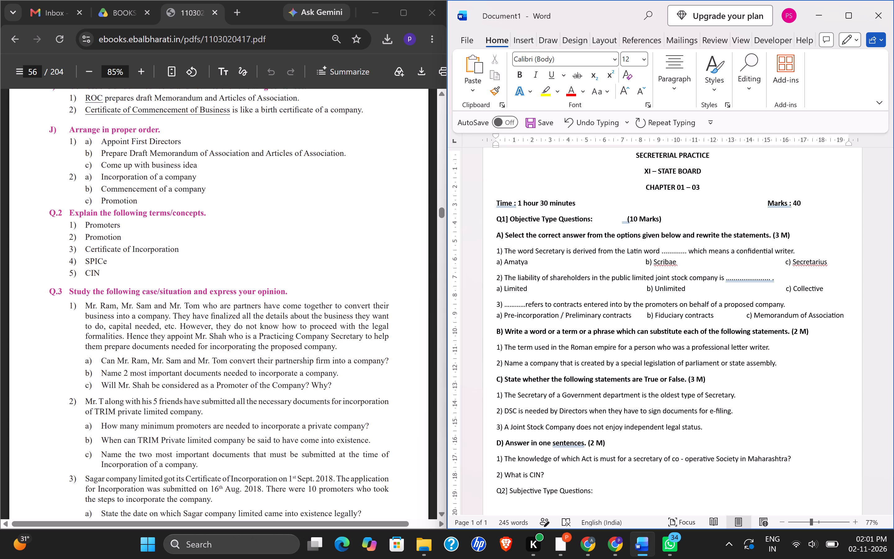
Append "(30 Marks)" to the Q2] heading after a wide gap of spaces and start a new line below it.
{"action": "key", "text": "space"}
{"action": "key", "text": "space"}
{"action": "key", "text": "space"}
{"action": "key", "text": "space"}
{"action": "key", "text": "space"}
{"action": "key", "text": "space"}
{"action": "key", "text": "space"}
{"action": "key", "text": "space"}
{"action": "key", "text": "space"}
{"action": "key", "text": "space"}
{"action": "key", "text": "space"}
{"action": "key", "text": "space"}
{"action": "key", "text": "space"}
{"action": "key", "text": "space"}
{"action": "key", "text": "space"}
{"action": "key", "text": "space"}
{"action": "key", "text": "space"}
{"action": "key", "text": "space"}
{"action": "key", "text": "space"}
{"action": "key", "text": "space"}
{"action": "key", "text": "space"}
{"action": "key", "text": "space"}
{"action": "key", "text": "space"}
{"action": "key", "text": "space"}
{"action": "key", "text": "space"}
{"action": "key", "text": "shift+parenleft"}
{"action": "type", "text": "30"}
{"action": "key", "text": "space"}
{"action": "type", "text": "MA"}
{"action": "key", "text": "r"}
{"action": "type", "text": "ks)"}
{"action": "key", "text": "Return"}
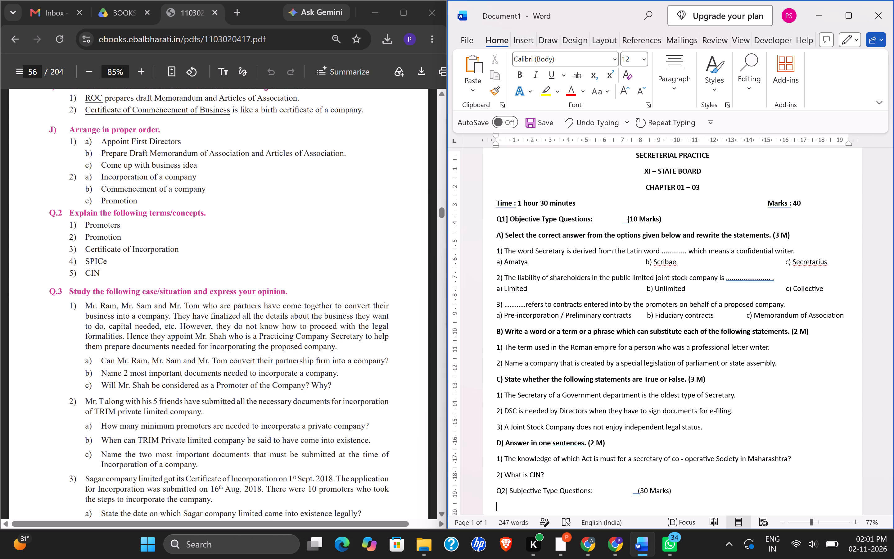
Add the heading "A) Explain the following terms/concepts." below Q2], copying the wording from Q.2 in Chapter 3's exercises.
{"action": "left_click_drag", "start_coordinate": [70, 213], "coordinate": [92, 215]}
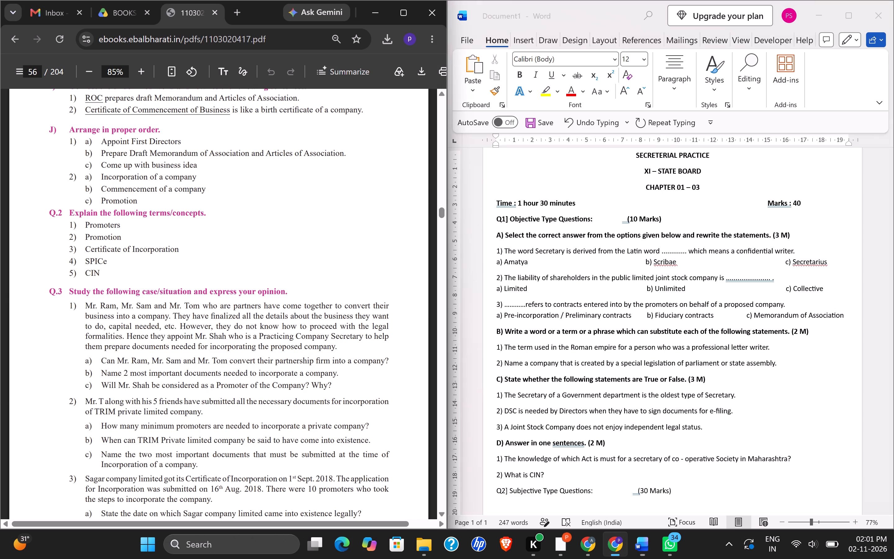
{"action": "left_click_drag", "start_coordinate": [92, 215], "coordinate": [217, 225]}
{"action": "key", "text": "ctrl+c"}
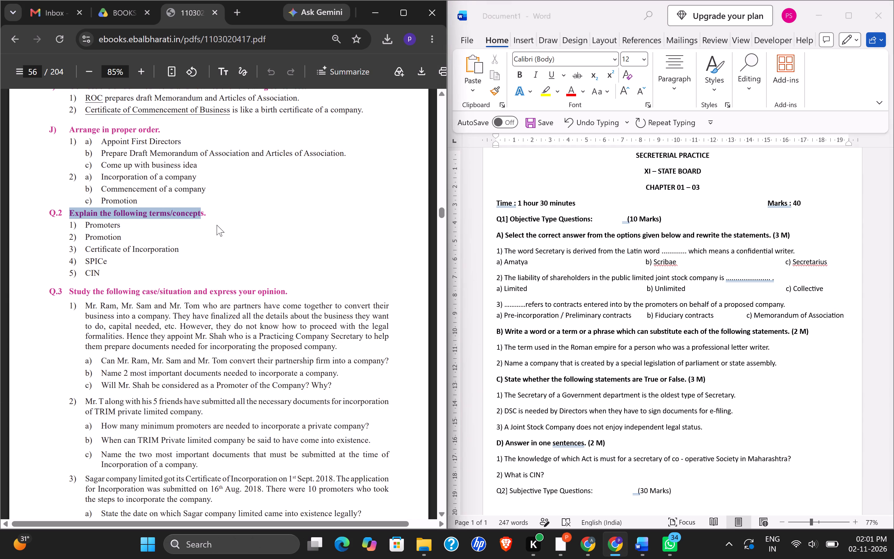
{"action": "scroll", "coordinate": [260, 298], "scroll_direction": "down", "scroll_amount": 2}
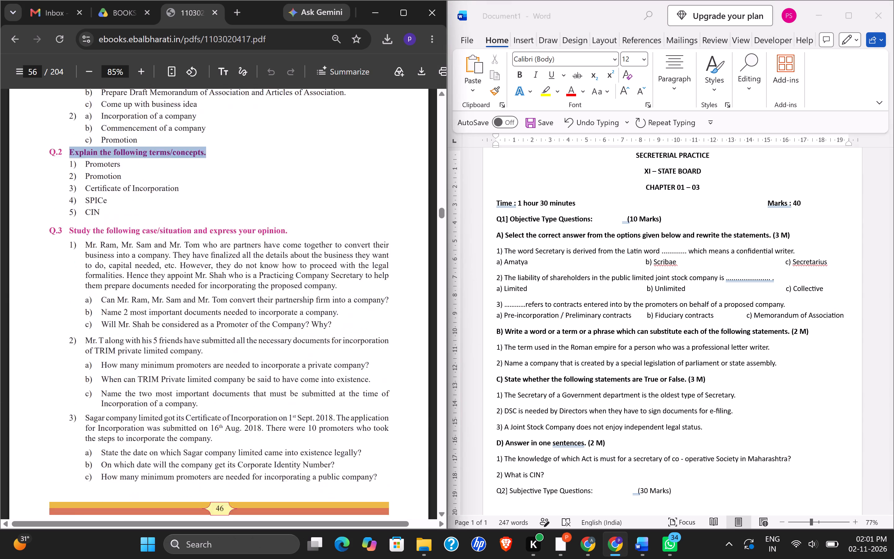
{"action": "scroll", "coordinate": [260, 298], "scroll_direction": "down", "scroll_amount": 4}
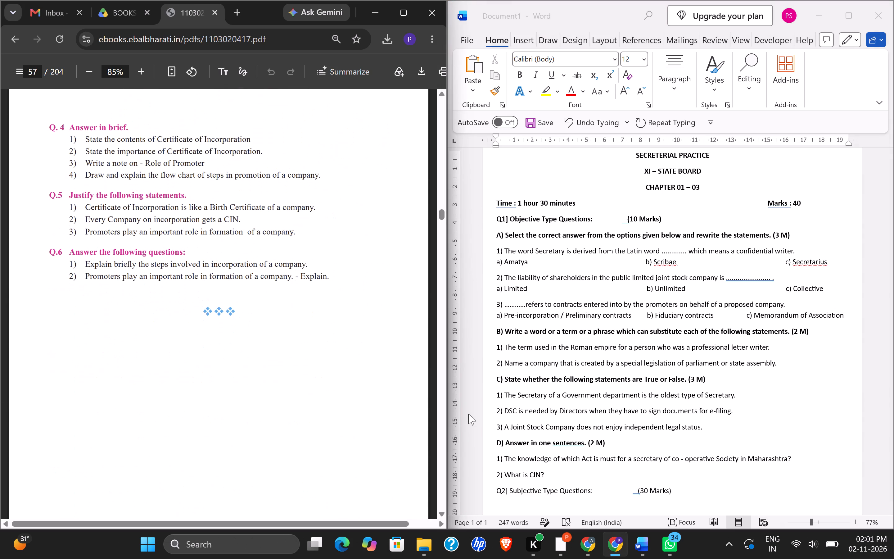
{"action": "scroll", "coordinate": [541, 384], "scroll_direction": "down", "scroll_amount": 2}
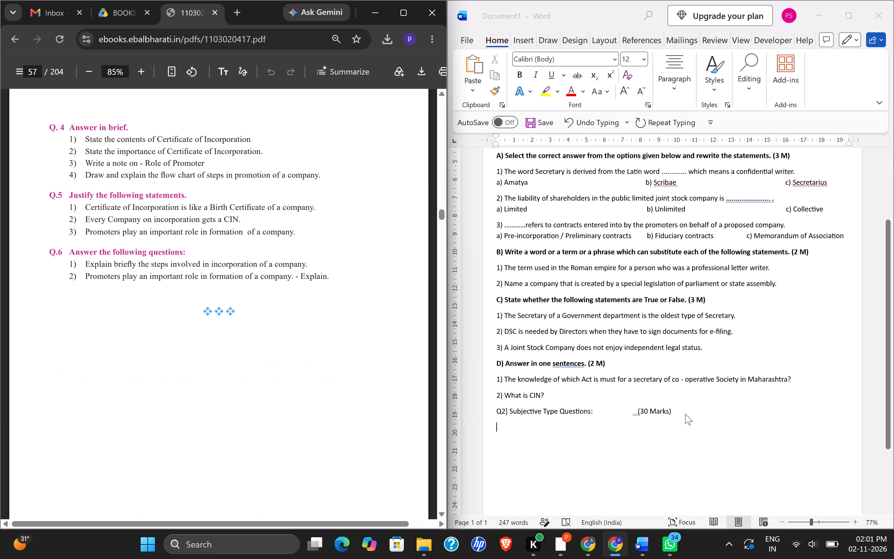
{"action": "key", "text": "shift+a"}
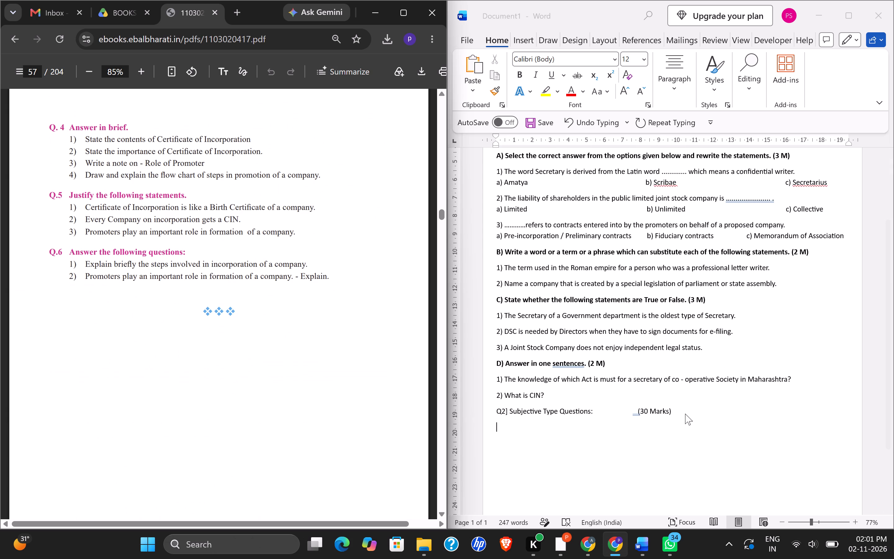
{"action": "left_click", "coordinate": [529, 438]}
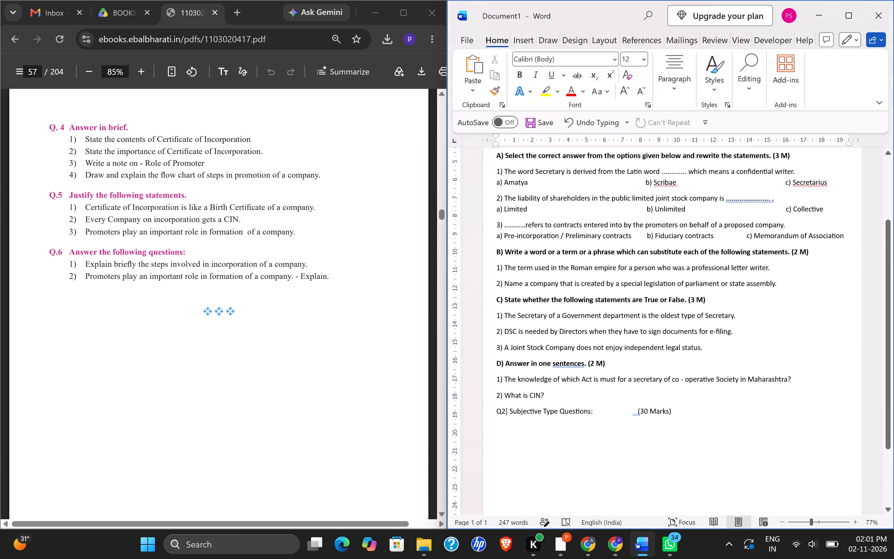
{"action": "key", "text": "shift+a"}
{"action": "key", "text": "shift+parenright"}
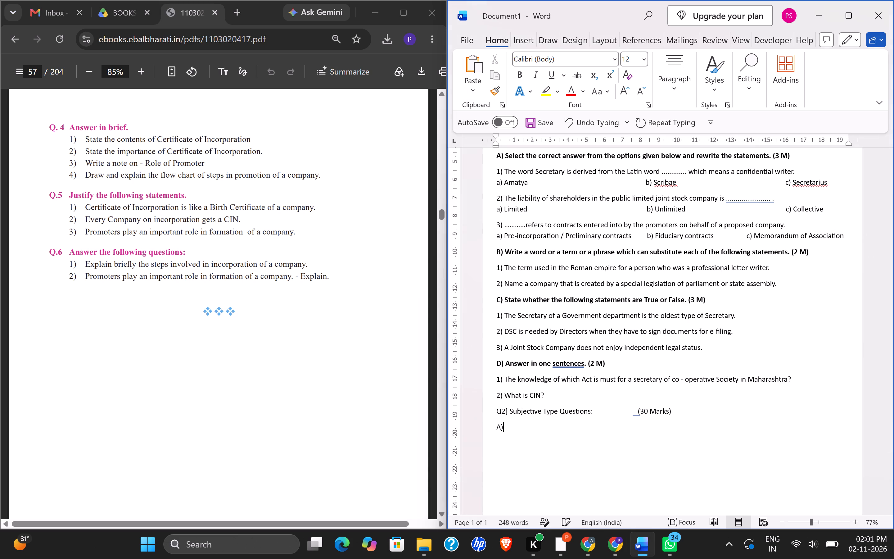
{"action": "key", "text": "space"}
{"action": "key", "text": "ctrl+v"}
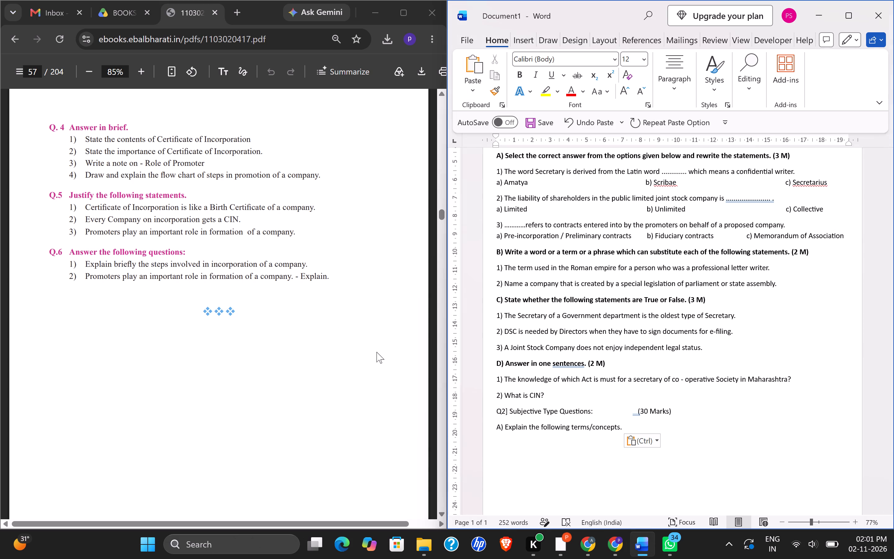
Add the heading "B) Answer in brief." three blank lines below section A, copying the wording from the textbook's Q.4.
{"action": "key", "text": "Return"}
{"action": "key", "text": "Return"}
{"action": "key", "text": "Return"}
{"action": "key", "text": "Return"}
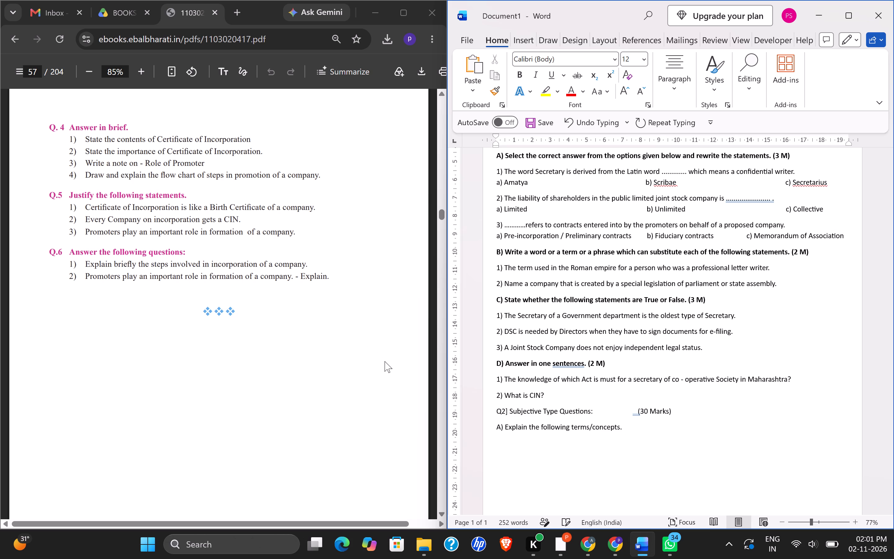
{"action": "key", "text": "shift+b"}
{"action": "key", "text": "shift+parenright"}
{"action": "key", "text": "space"}
{"action": "left_click_drag", "start_coordinate": [70, 129], "coordinate": [141, 130]}
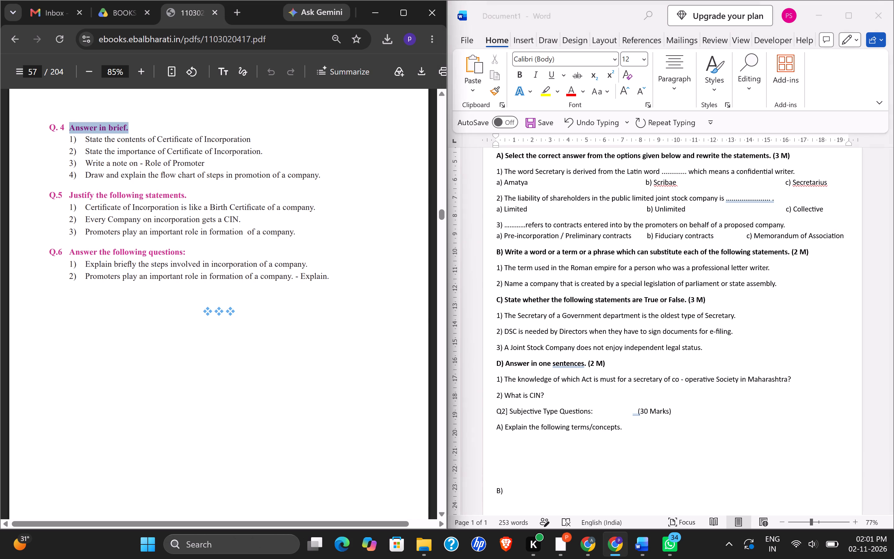
{"action": "left_click_drag", "start_coordinate": [141, 130], "coordinate": [151, 130]}
{"action": "left_click", "coordinate": [147, 126]}
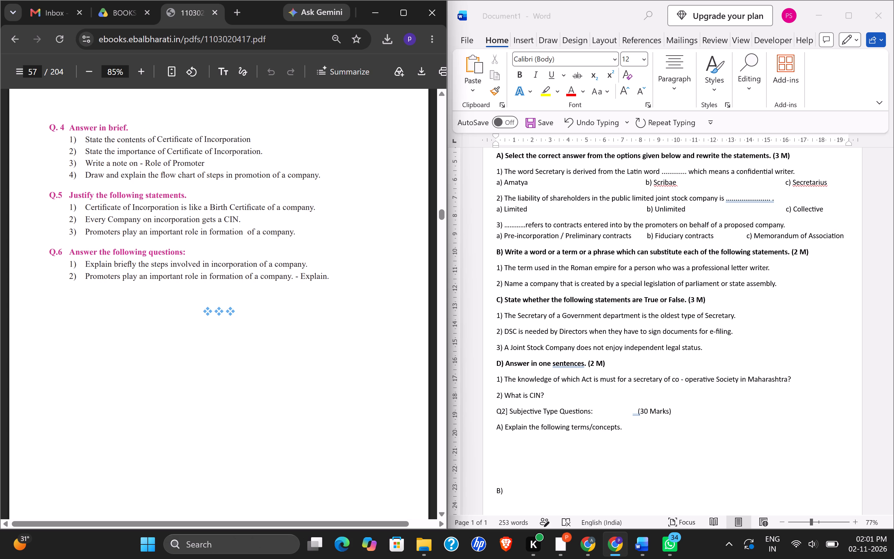
{"action": "left_click_drag", "start_coordinate": [66, 127], "coordinate": [140, 127]}
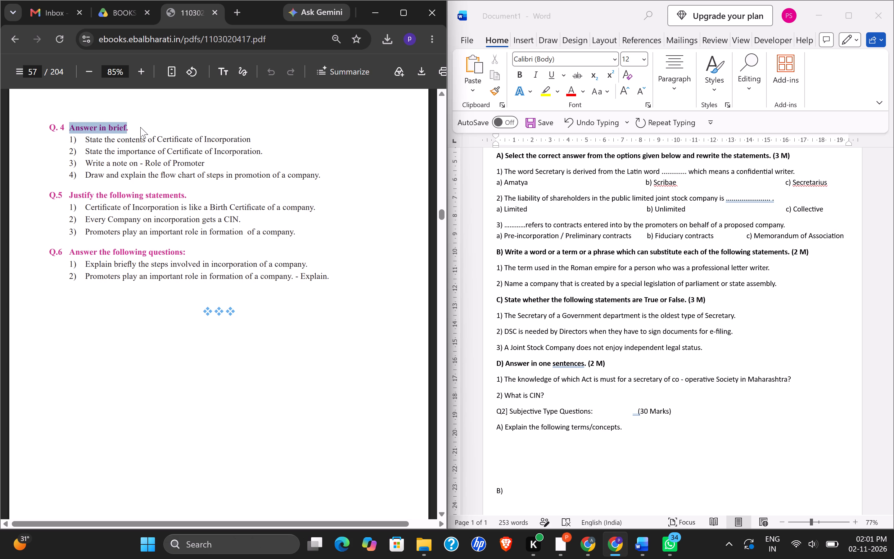
{"action": "key", "text": "ctrl+c"}
{"action": "left_click", "coordinate": [518, 488]}
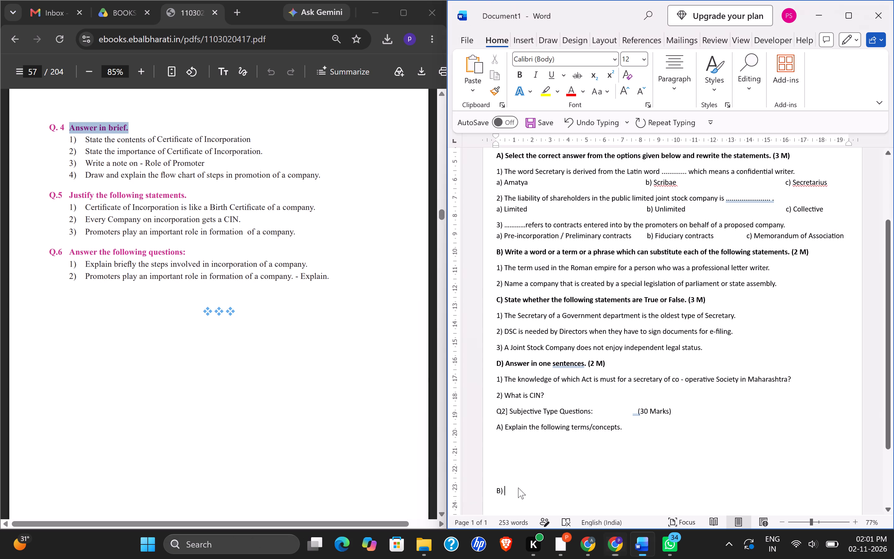
{"action": "key", "text": "ctrl+v"}
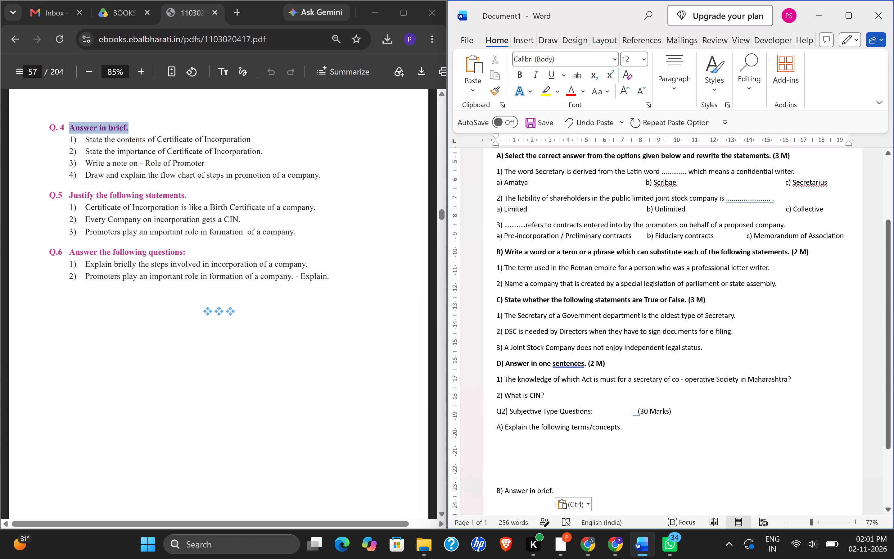
Add the heading "C) Justify the following statements." four blank lines below section B, copying the wording from the textbook's Q.5.
{"action": "key", "text": "Return"}
{"action": "key", "text": "Return"}
{"action": "key", "text": "Return"}
{"action": "key", "text": "Return"}
{"action": "key", "text": "Return"}
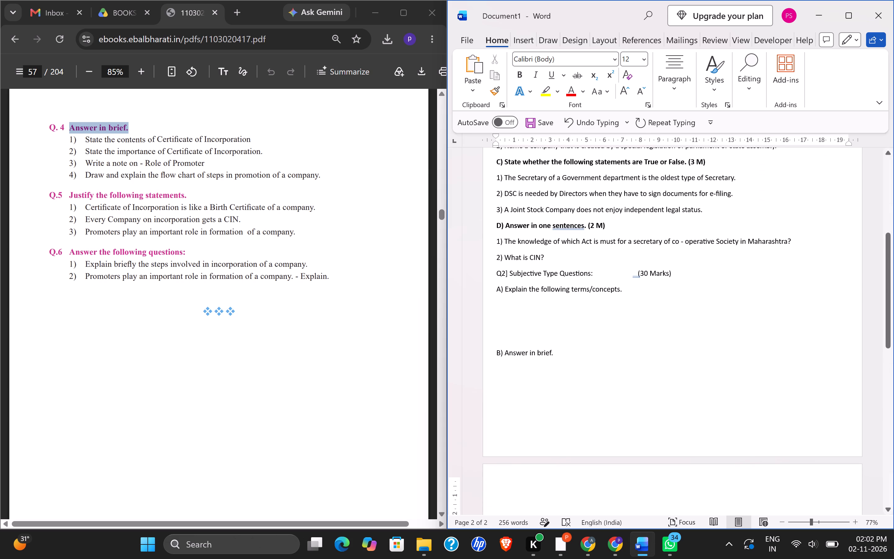
{"action": "type", "text": "c)"}
{"action": "key", "text": "BackSpace"}
{"action": "key", "text": "BackSpace"}
{"action": "key", "text": "shift+c"}
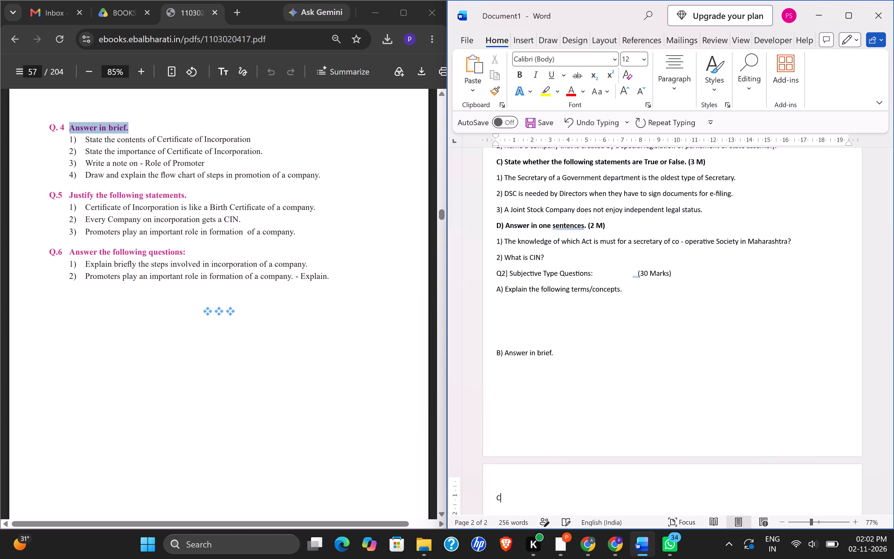
{"action": "key", "text": "shift+parenright"}
{"action": "left_click_drag", "start_coordinate": [68, 198], "coordinate": [206, 209]}
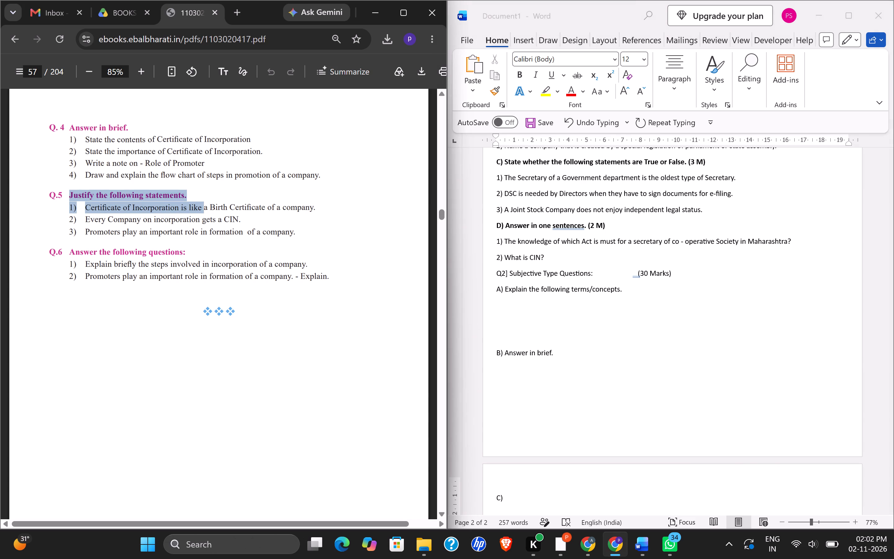
{"action": "left_click_drag", "start_coordinate": [206, 209], "coordinate": [196, 193]}
{"action": "left_click_drag", "start_coordinate": [196, 193], "coordinate": [198, 194]}
{"action": "left_click_drag", "start_coordinate": [198, 194], "coordinate": [200, 193]}
{"action": "left_click_drag", "start_coordinate": [200, 193], "coordinate": [193, 194]}
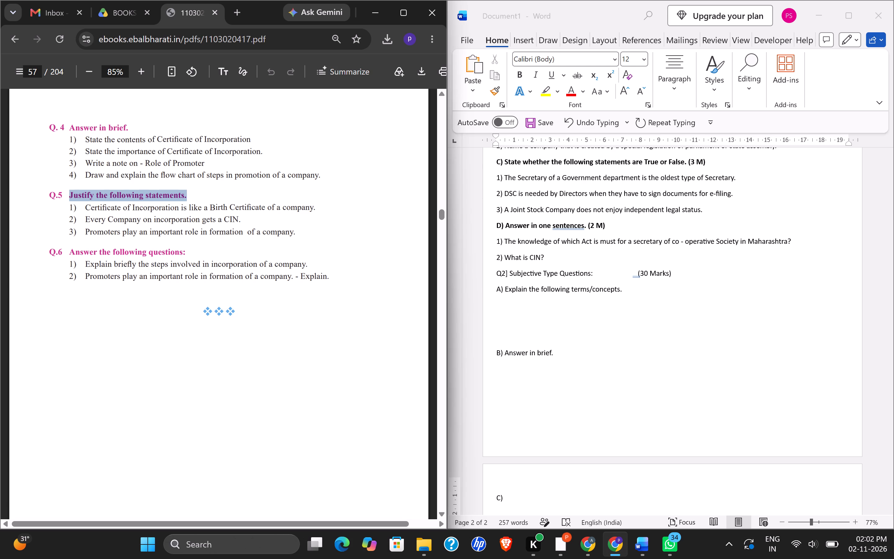
{"action": "key", "text": "ctrl+c"}
{"action": "left_click", "coordinate": [513, 498]}
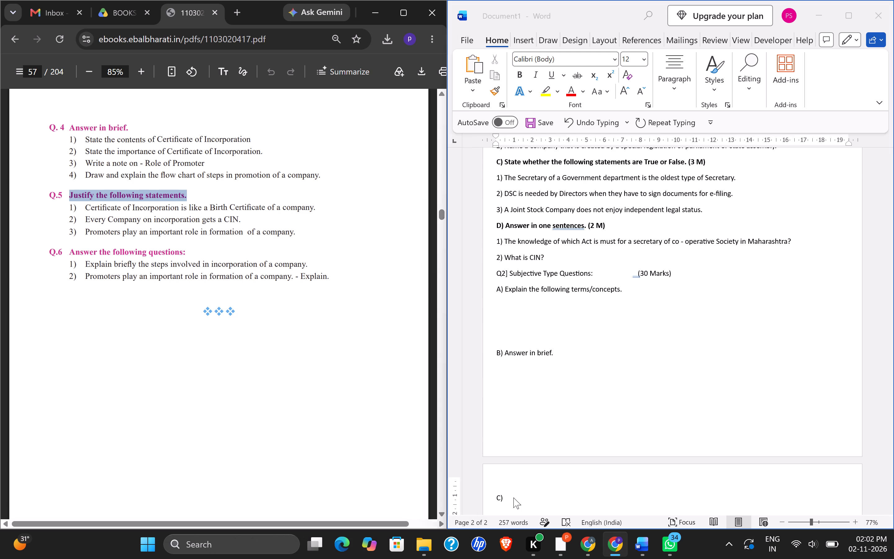
{"action": "key", "text": "space"}
{"action": "key", "text": "ctrl+v"}
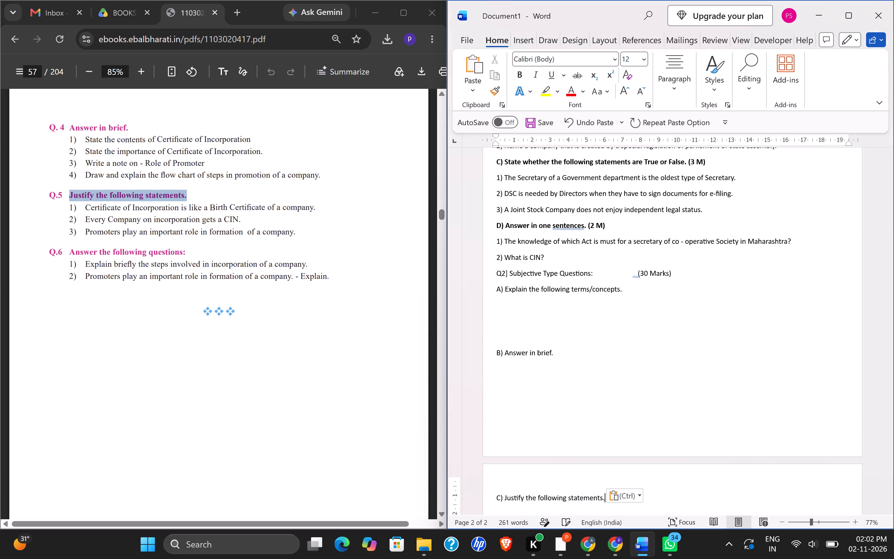
Add the heading "D) Answer the following questions:" three blank lines below section C, copying the wording from the textbook's Q.6.
{"action": "key", "text": "Return"}
{"action": "key", "text": "Return"}
{"action": "key", "text": "Return"}
{"action": "key", "text": "Return"}
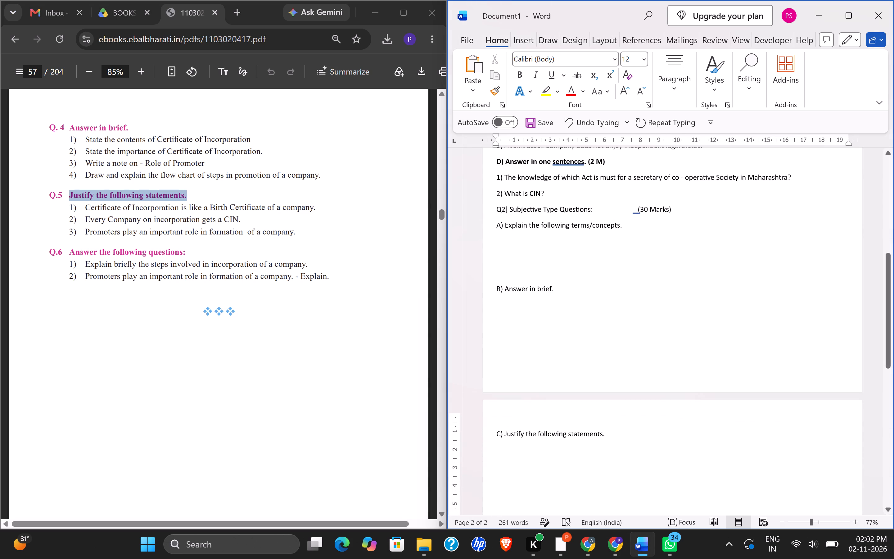
{"action": "key", "text": "shift+d"}
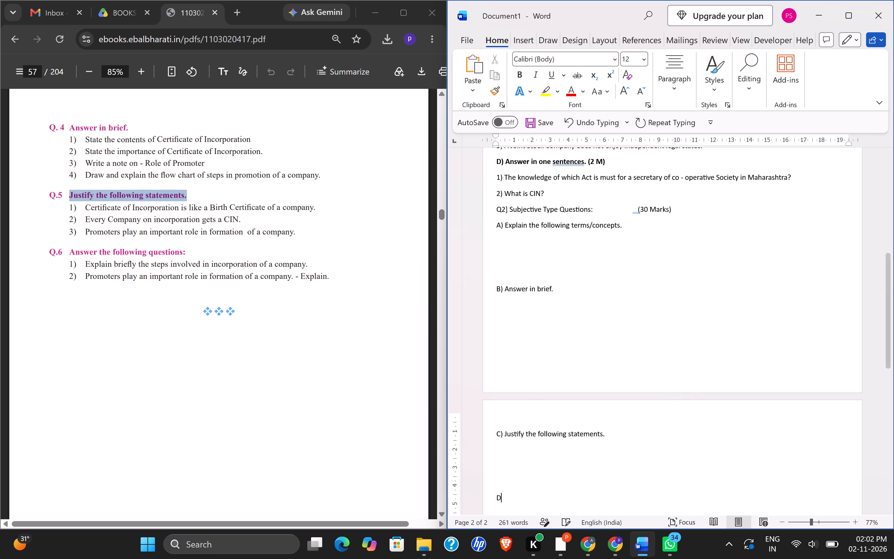
{"action": "type", "text": ")"}
{"action": "key", "text": "space"}
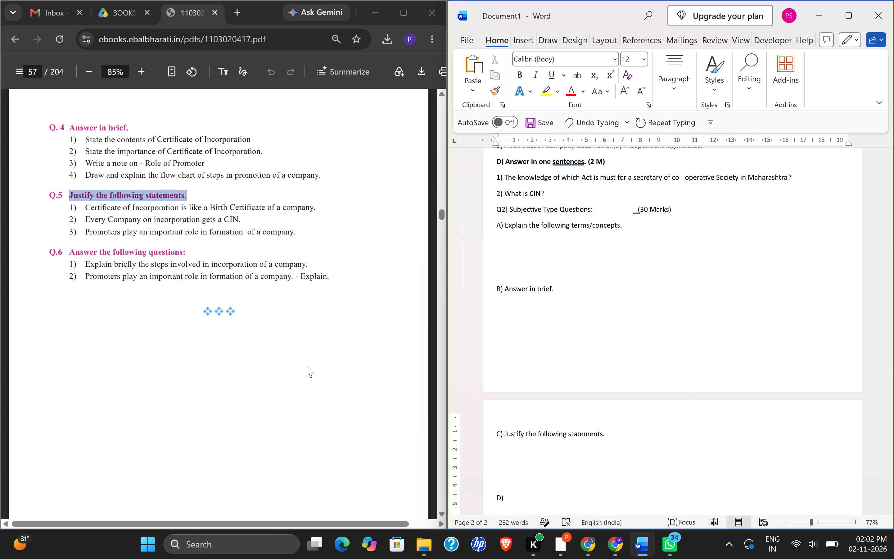
{"action": "left_click_drag", "start_coordinate": [69, 256], "coordinate": [196, 260]}
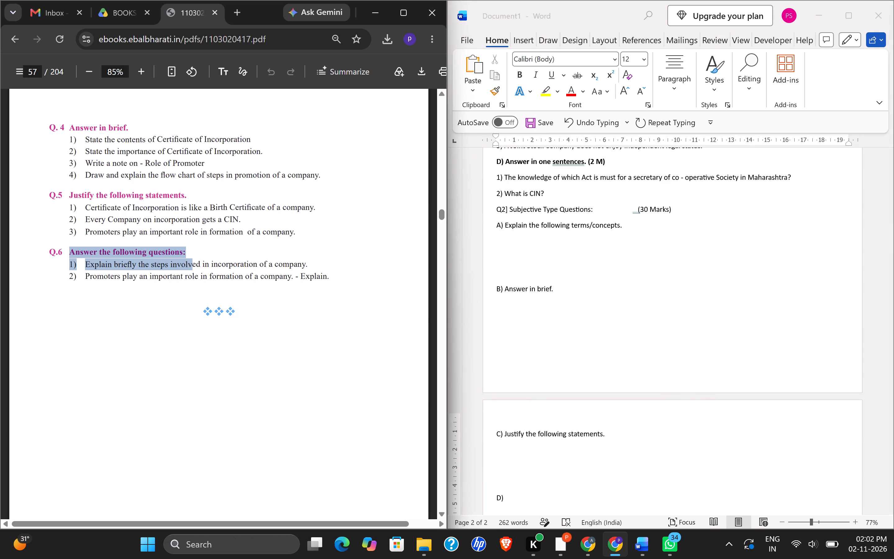
{"action": "left_click_drag", "start_coordinate": [196, 260], "coordinate": [191, 248]}
{"action": "key", "text": "ctrl+c"}
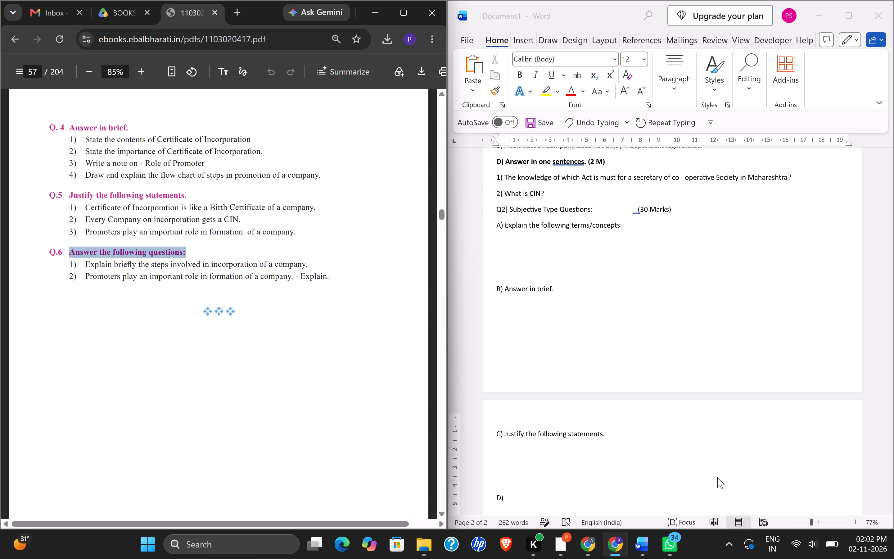
{"action": "left_click", "coordinate": [532, 498]}
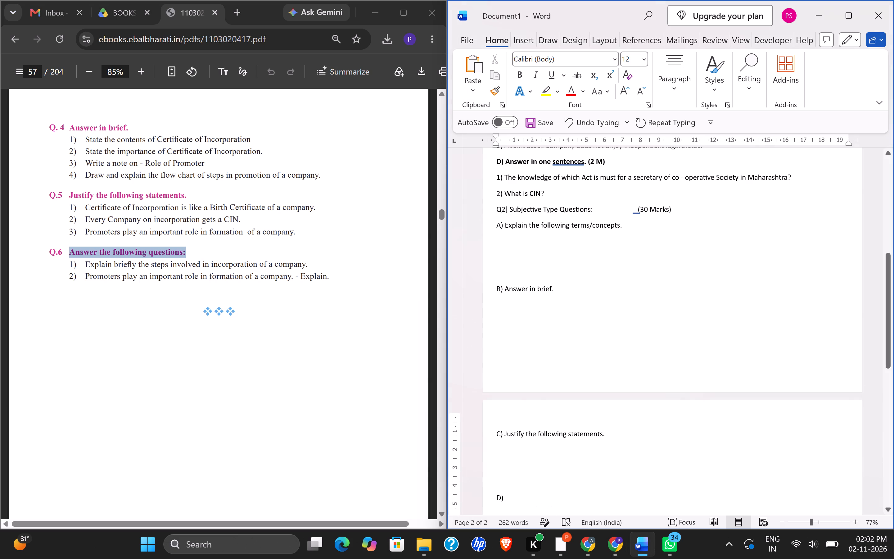
{"action": "key", "text": "ctrl+v"}
Add the heading "E) Study the following case/situation and express your opinion." five blank lines below section D, copying the wording from the textbook's Q.3.
{"action": "scroll", "coordinate": [240, 320], "scroll_direction": "up", "scroll_amount": 3}
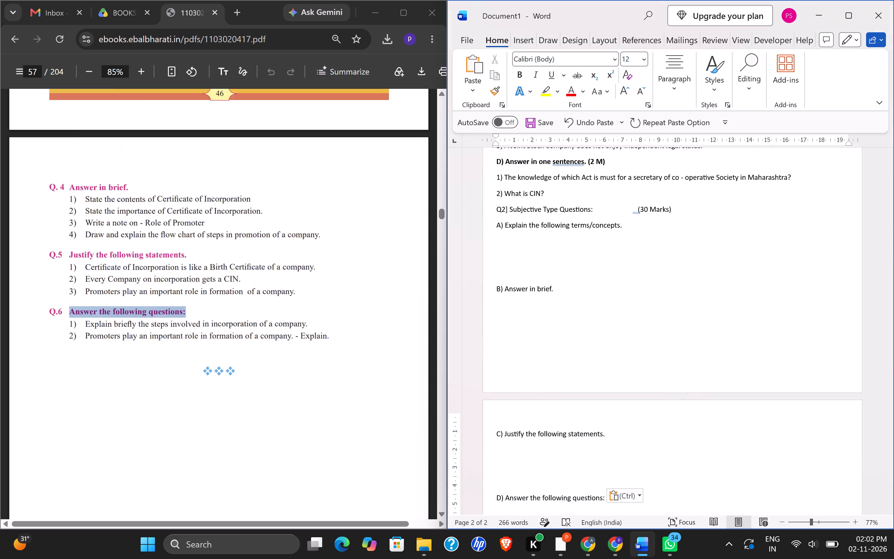
{"action": "scroll", "coordinate": [240, 320], "scroll_direction": "up", "scroll_amount": 1}
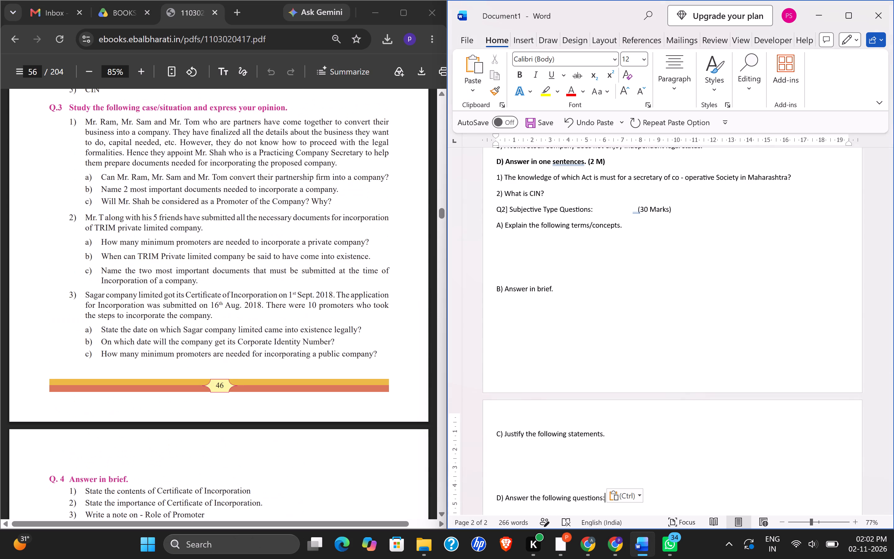
{"action": "left_click_drag", "start_coordinate": [67, 108], "coordinate": [214, 111]}
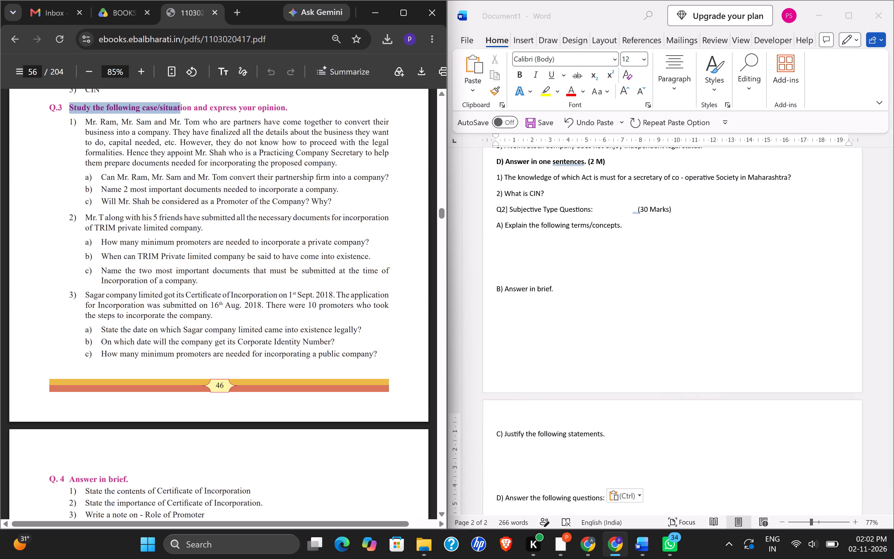
{"action": "left_click_drag", "start_coordinate": [214, 111], "coordinate": [300, 113]}
{"action": "key", "text": "ctrl+c"}
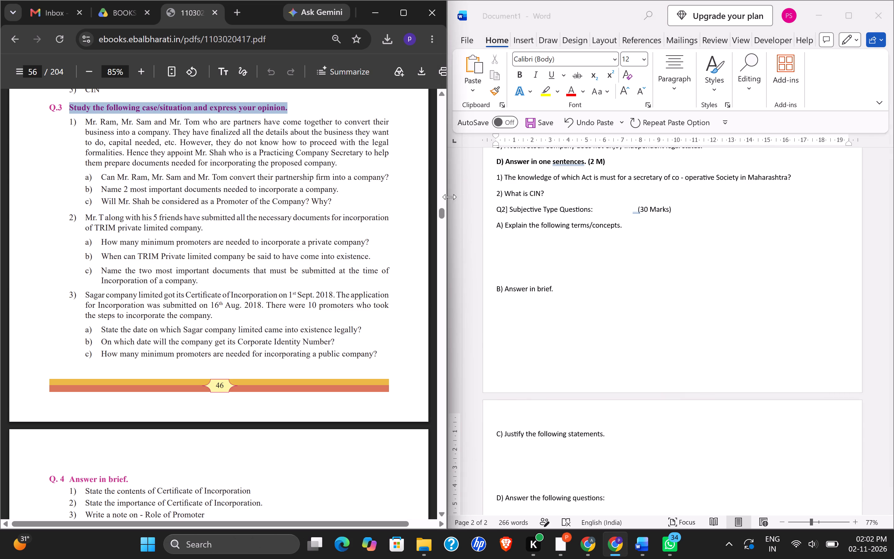
{"action": "scroll", "coordinate": [622, 366], "scroll_direction": "down", "scroll_amount": 2}
{"action": "left_click", "coordinate": [621, 322]}
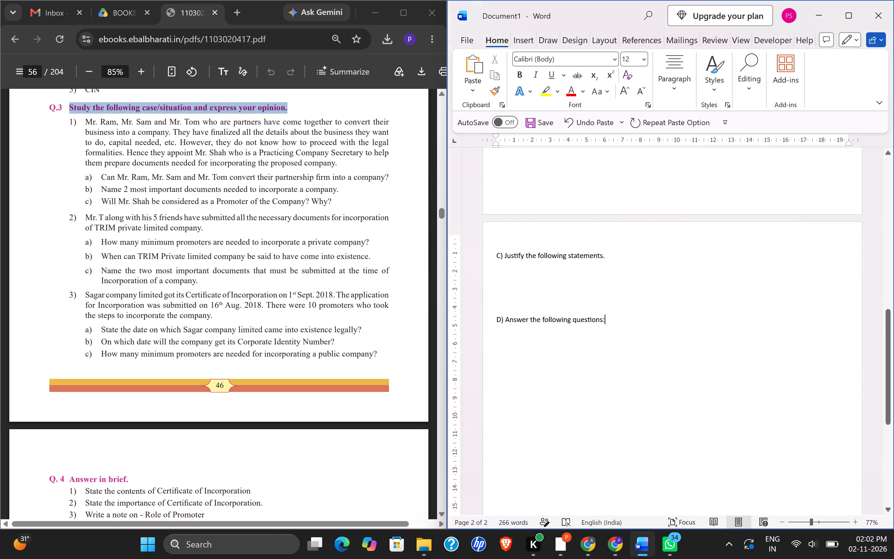
{"action": "key", "text": "Return"}
{"action": "key", "text": "Return"}
{"action": "key", "text": "Return"}
{"action": "key", "text": "Return"}
{"action": "key", "text": "Return"}
{"action": "key", "text": "Return"}
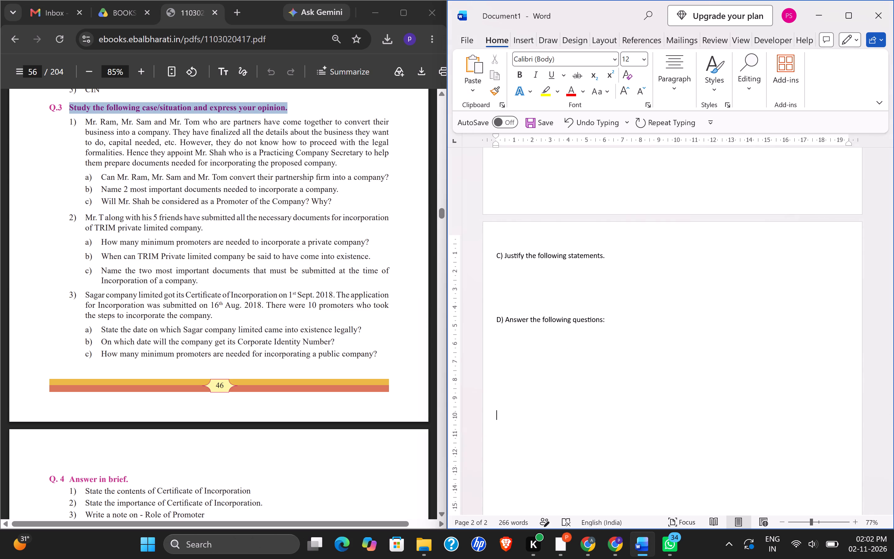
{"action": "key", "text": "shift+e"}
{"action": "type", "text": ")"}
{"action": "key", "text": "space"}
{"action": "key", "text": "ctrl+v"}
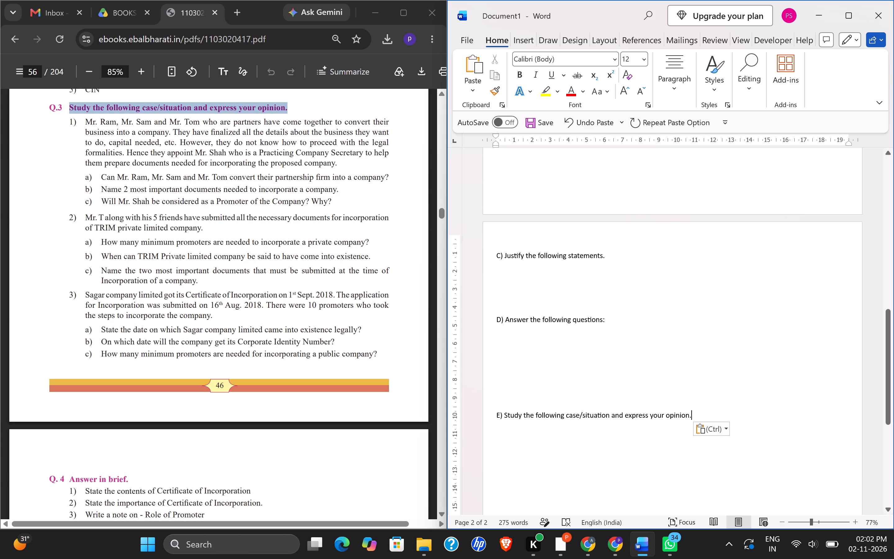
{"action": "scroll", "coordinate": [584, 295], "scroll_direction": "up", "scroll_amount": 3}
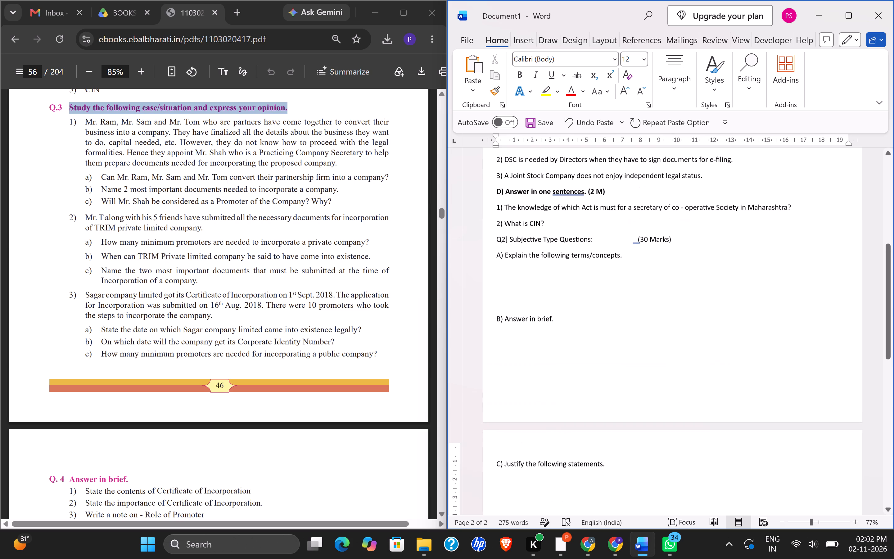
{"action": "scroll", "coordinate": [584, 295], "scroll_direction": "down", "scroll_amount": 1}
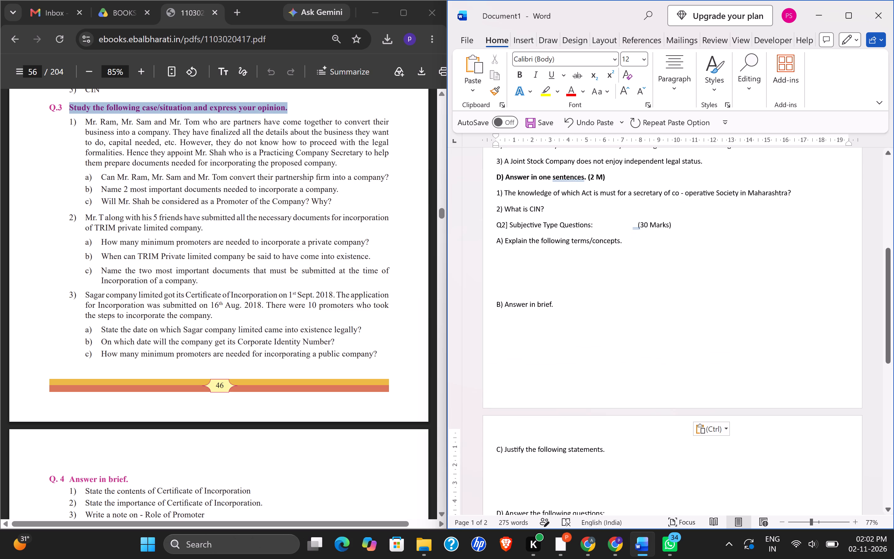
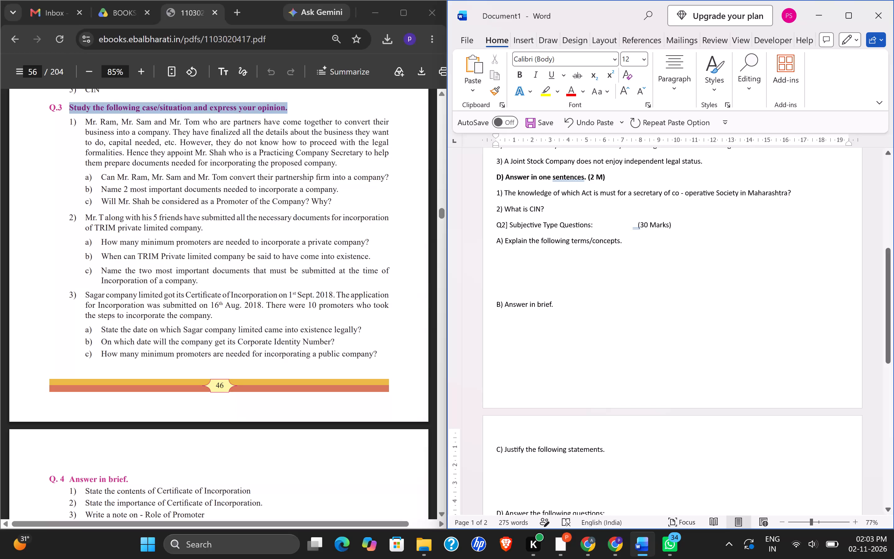
Append the marks allocation "(6 M)" to the Q2 heading "A) Explain the following terms/concepts.".
{"action": "left_click", "coordinate": [632, 238]}
{"action": "key", "text": "space"}
{"action": "key", "text": "space"}
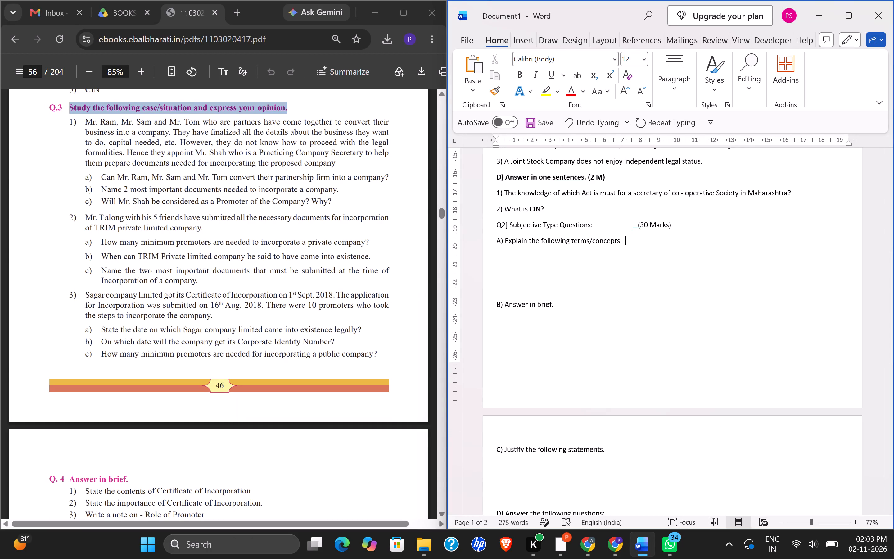
{"action": "key", "text": "shift+parenleft"}
{"action": "key", "text": "shift+asciicircum"}
{"action": "key", "text": "BackSpace"}
{"action": "type", "text": "6 m"}
{"action": "key", "text": "BackSpace"}
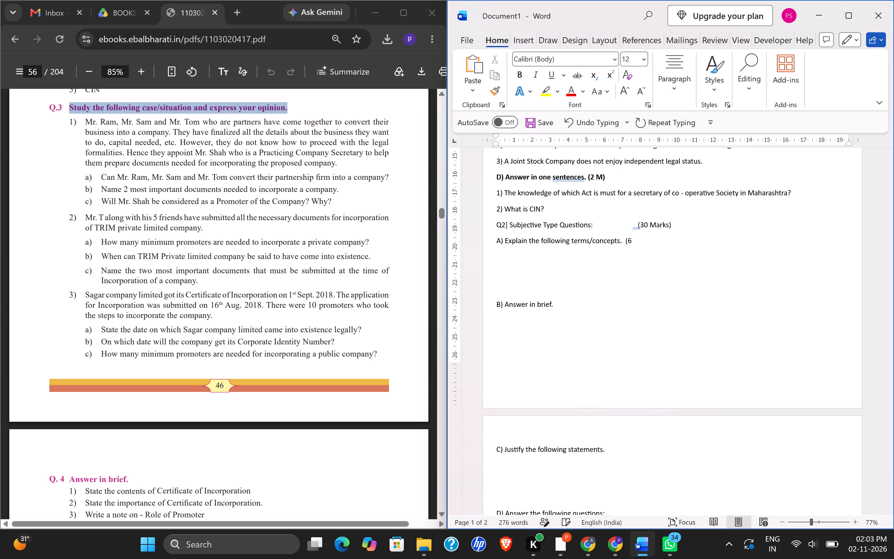
{"action": "key", "text": "shift+m"}
{"action": "key", "text": "shift+parenright"}
Append "(6 M)" to the heading "E) Study the following case/situation and express your opinion.".
{"action": "scroll", "coordinate": [664, 400], "scroll_direction": "down", "scroll_amount": 3}
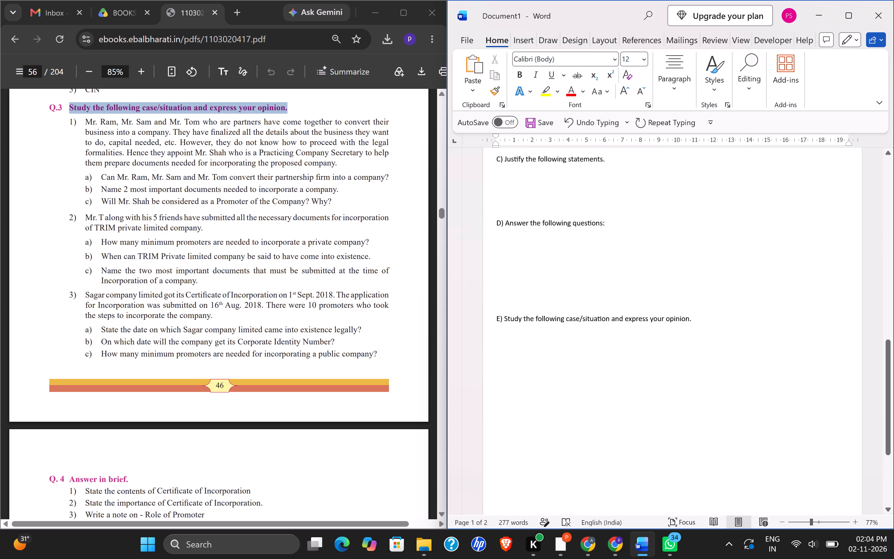
{"action": "left_click", "coordinate": [701, 320]}
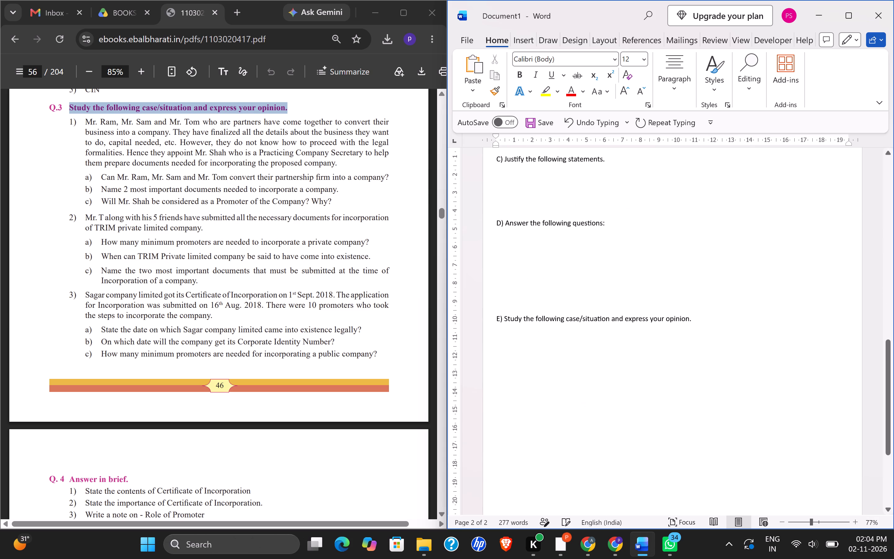
{"action": "key", "text": "space"}
{"action": "key", "text": "shift+parenleft"}
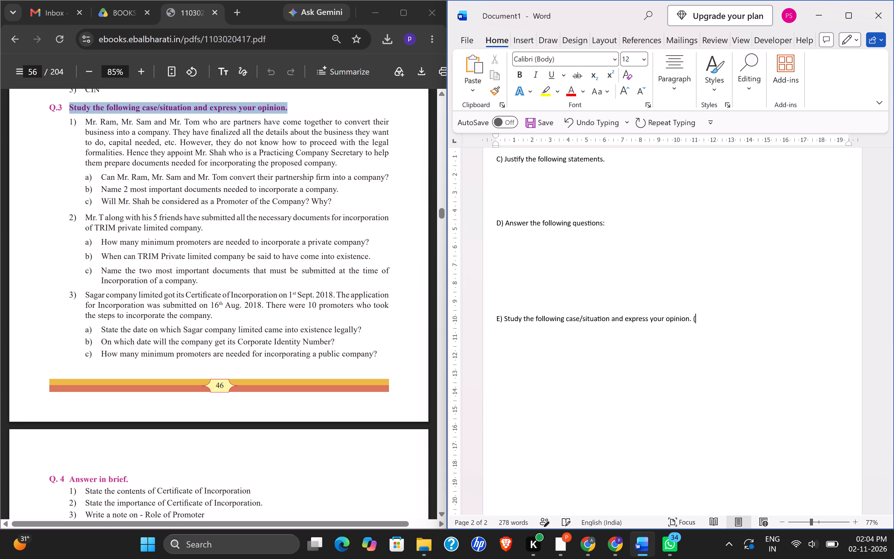
{"action": "key", "text": "shift+asciicircum"}
{"action": "key", "text": "BackSpace"}
{"action": "key", "text": "shift+asciicircum"}
{"action": "key", "text": "BackSpace"}
{"action": "key", "text": "6"}
{"action": "key", "text": "shift+m"}
{"action": "key", "text": "shift+parenright"}
{"action": "key", "text": "Left"}
{"action": "key", "text": "Left"}
{"action": "key", "text": "space"}
Append the marks allocation "(15 M)" to the heading "B) Answer in brief.".
{"action": "scroll", "coordinate": [730, 235], "scroll_direction": "up", "scroll_amount": 3}
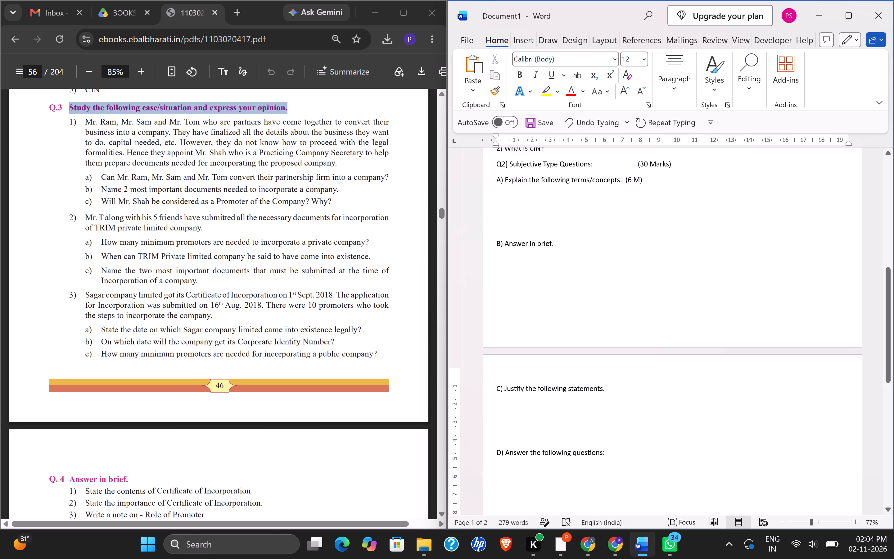
{"action": "left_click", "coordinate": [571, 242]}
{"action": "key", "text": "space"}
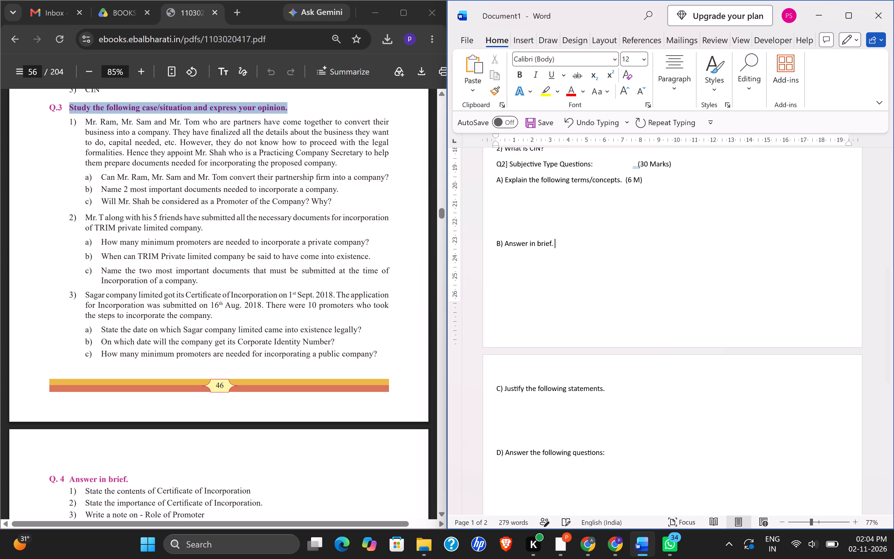
{"action": "key", "text": "shift+parenleft"}
{"action": "type", "text": "15"}
{"action": "key", "text": "space"}
{"action": "key", "text": "shift+m"}
{"action": "key", "text": "shift+parenright"}
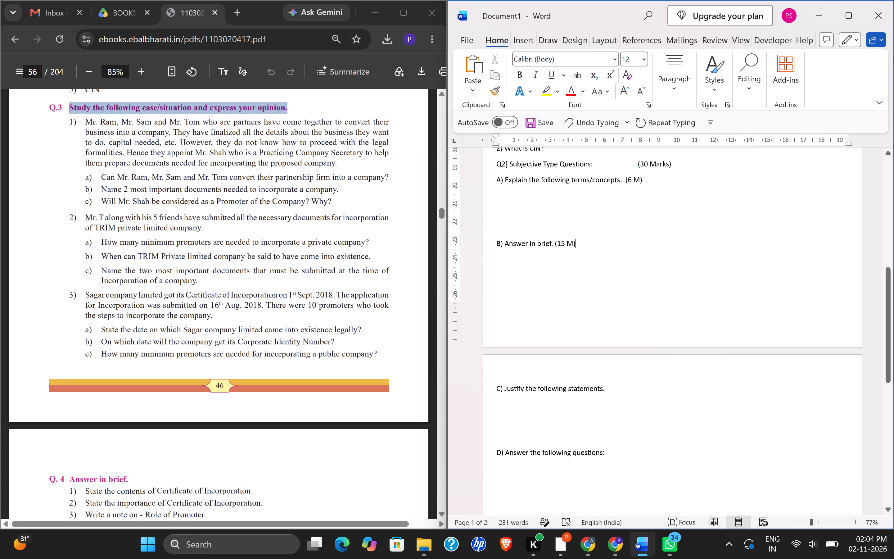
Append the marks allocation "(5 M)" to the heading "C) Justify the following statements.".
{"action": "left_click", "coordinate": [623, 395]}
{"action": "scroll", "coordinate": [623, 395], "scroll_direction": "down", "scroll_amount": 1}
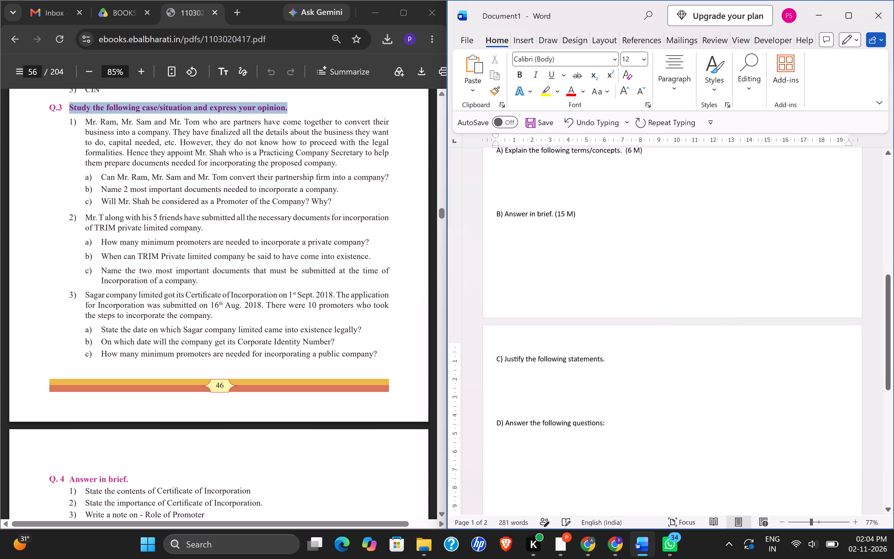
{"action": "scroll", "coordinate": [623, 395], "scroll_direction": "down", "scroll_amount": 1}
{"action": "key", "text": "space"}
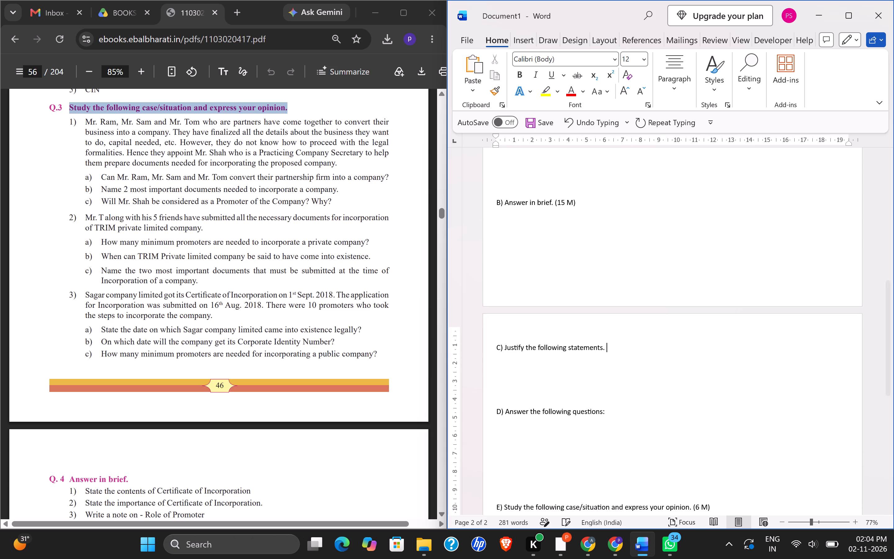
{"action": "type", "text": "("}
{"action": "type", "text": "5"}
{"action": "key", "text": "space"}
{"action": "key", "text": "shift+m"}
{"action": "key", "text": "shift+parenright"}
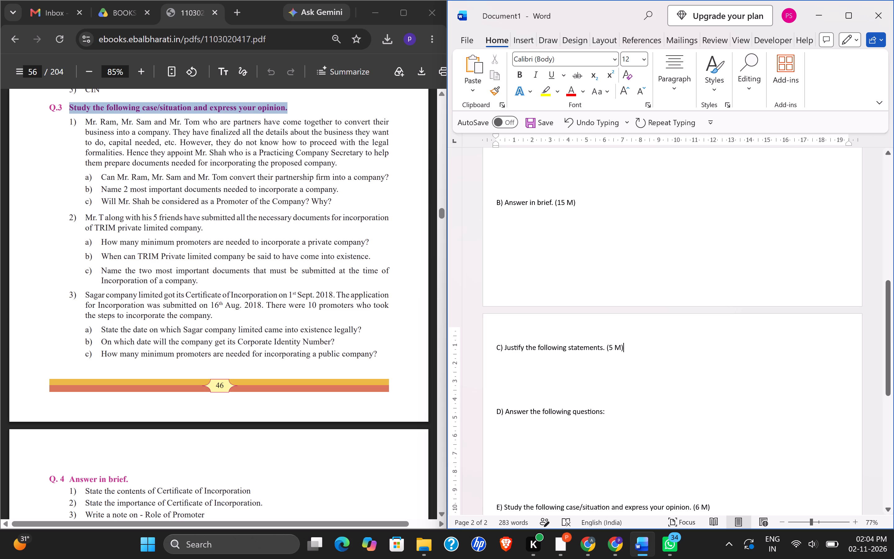
Change the marks for "B) Answer in brief." to 10 M.
{"action": "left_click", "coordinate": [614, 410]}
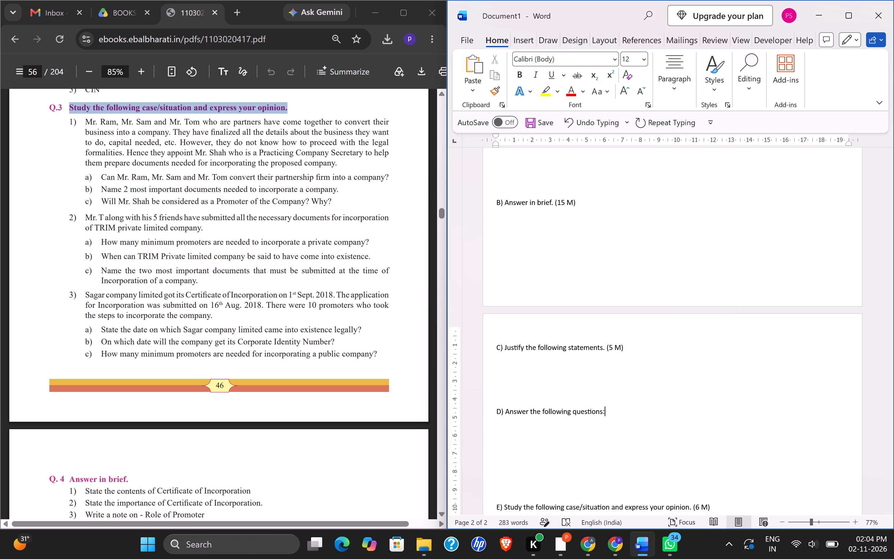
{"action": "left_click", "coordinate": [566, 203]}
{"action": "key", "text": "BackSpace"}
{"action": "key", "text": "BackSpace"}
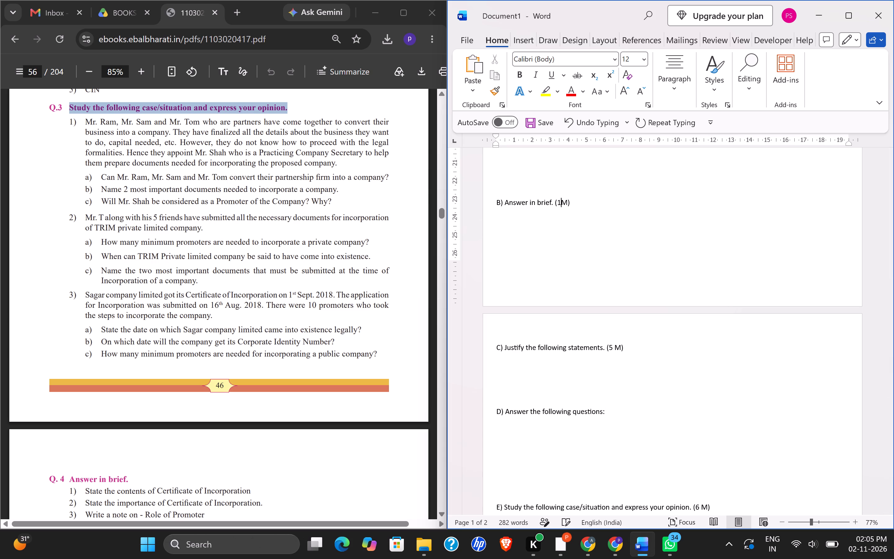
{"action": "type", "text": "0"}
{"action": "key", "text": "space"}
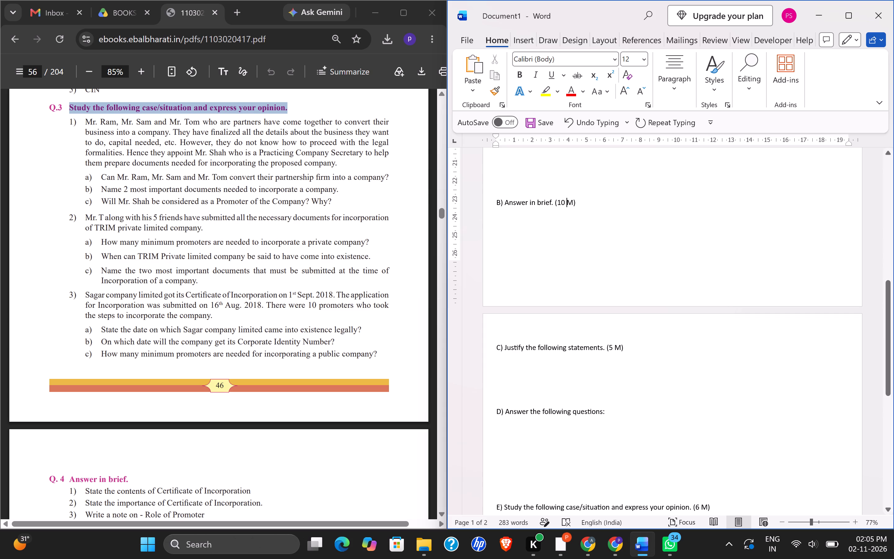
Delete the heading "C) Justify the following statements." with its marks and the blank line below it.
{"action": "left_click_drag", "start_coordinate": [491, 348], "coordinate": [659, 360]}
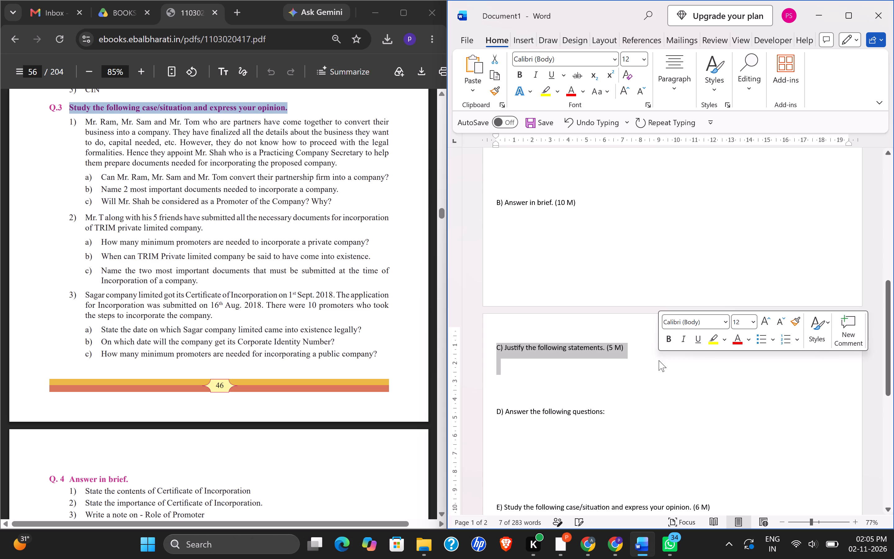
{"action": "key", "text": "BackSpace"}
Append the marks allocation "(8 M)" to the heading "D) Answer the following questions:".
{"action": "left_click", "coordinate": [635, 370]}
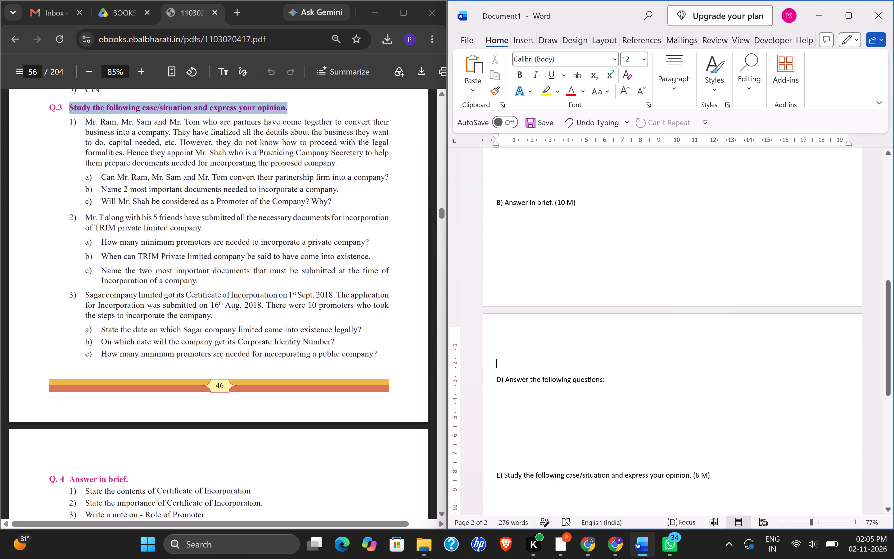
{"action": "left_click", "coordinate": [613, 381]}
{"action": "key", "text": "space"}
{"action": "key", "text": "space"}
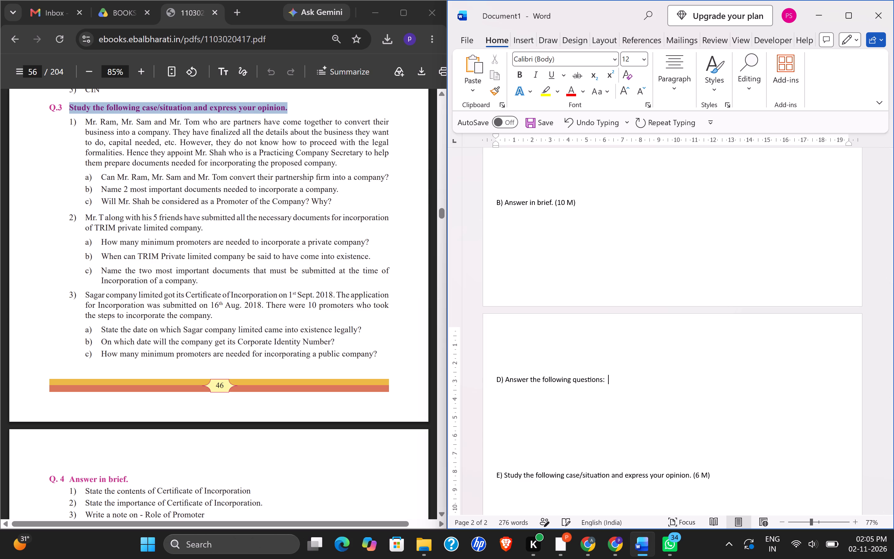
{"action": "key", "text": "shift+parenleft"}
{"action": "type", "text": "8"}
{"action": "key", "text": "space"}
{"action": "key", "text": "shift+parenright"}
{"action": "key", "text": "BackSpace"}
{"action": "key", "text": "shift+less"}
{"action": "key", "text": "BackSpace"}
{"action": "key", "text": "shift+m"}
{"action": "key", "text": "shift+parenright"}
Make the "Q2] Subjective Type Questions" line and the "A) Explain the following terms/concepts." heading below it bold.
{"action": "scroll", "coordinate": [595, 289], "scroll_direction": "up", "scroll_amount": 7}
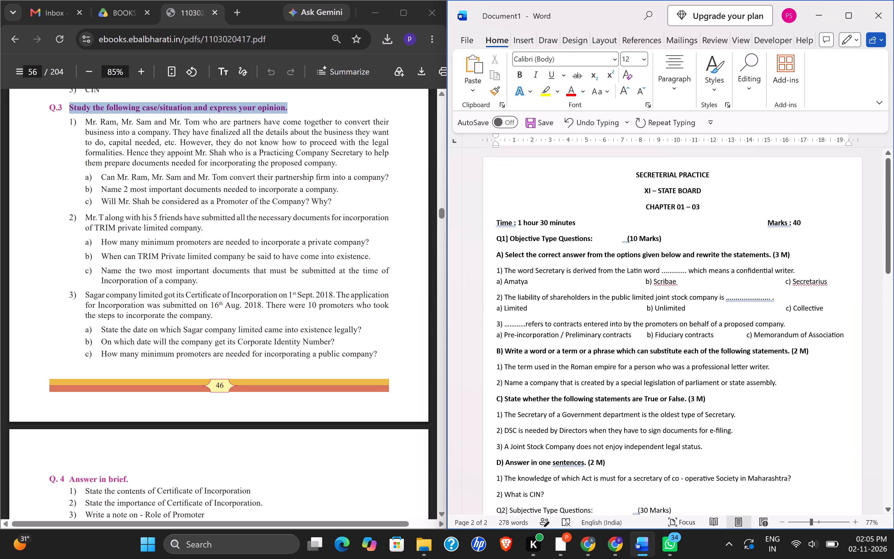
{"action": "scroll", "coordinate": [588, 320], "scroll_direction": "down", "scroll_amount": 2}
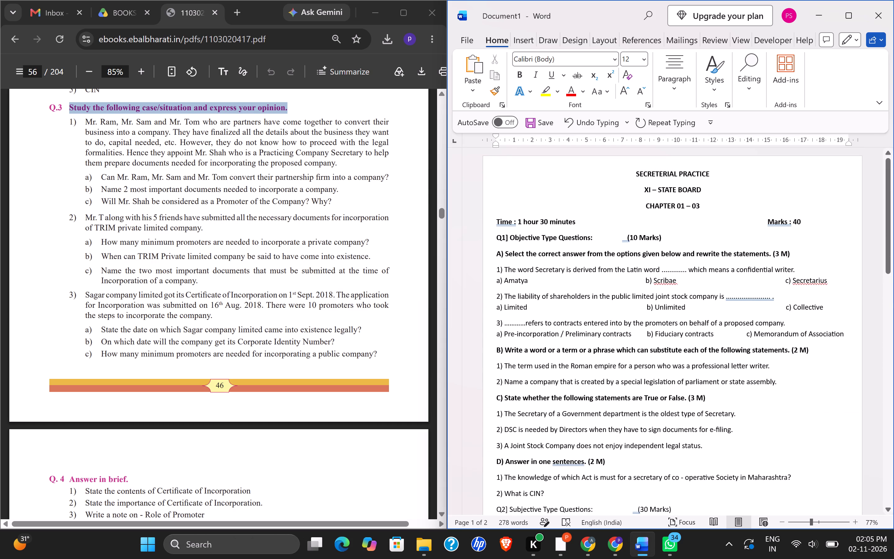
{"action": "scroll", "coordinate": [586, 373], "scroll_direction": "down", "scroll_amount": 2}
{"action": "left_click_drag", "start_coordinate": [494, 309], "coordinate": [666, 330]}
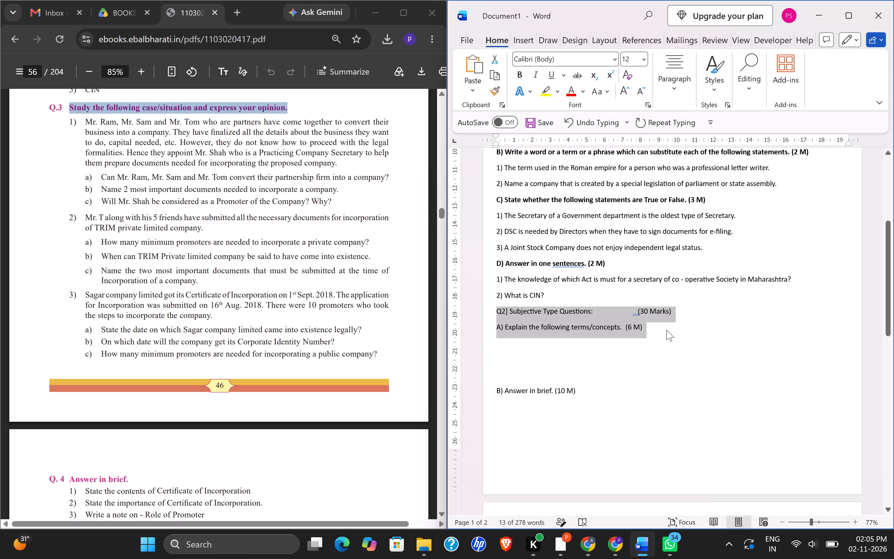
{"action": "key", "text": "ctrl+b"}
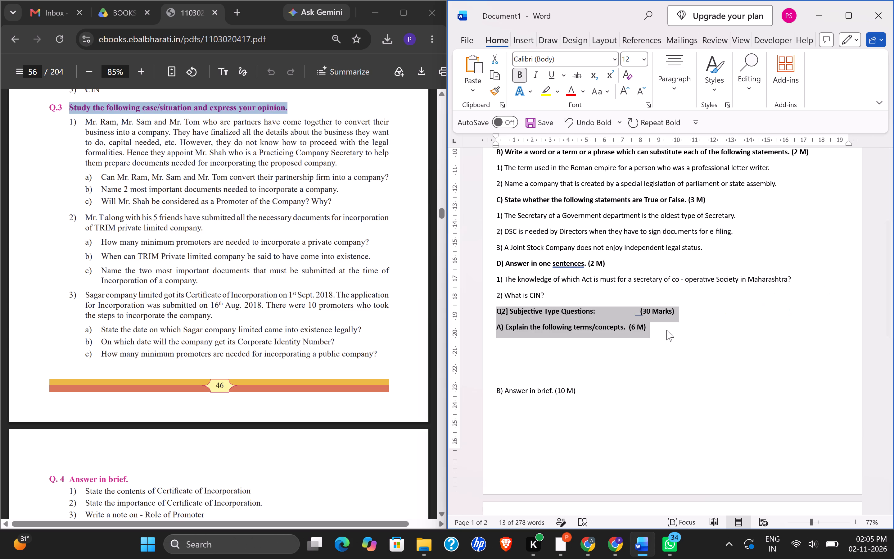
Make the heading "B) Answer in brief. (10 M)" bold.
{"action": "scroll", "coordinate": [659, 349], "scroll_direction": "down", "scroll_amount": 1}
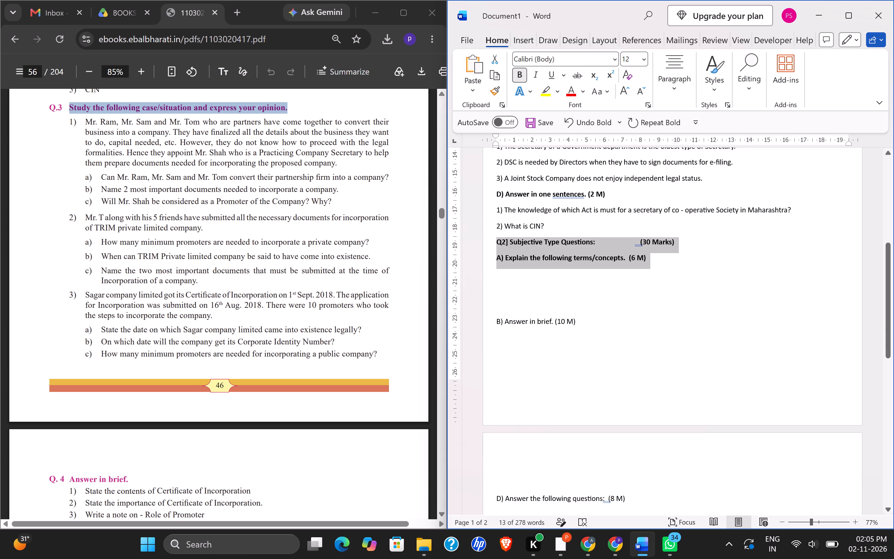
{"action": "left_click_drag", "start_coordinate": [493, 323], "coordinate": [583, 323]}
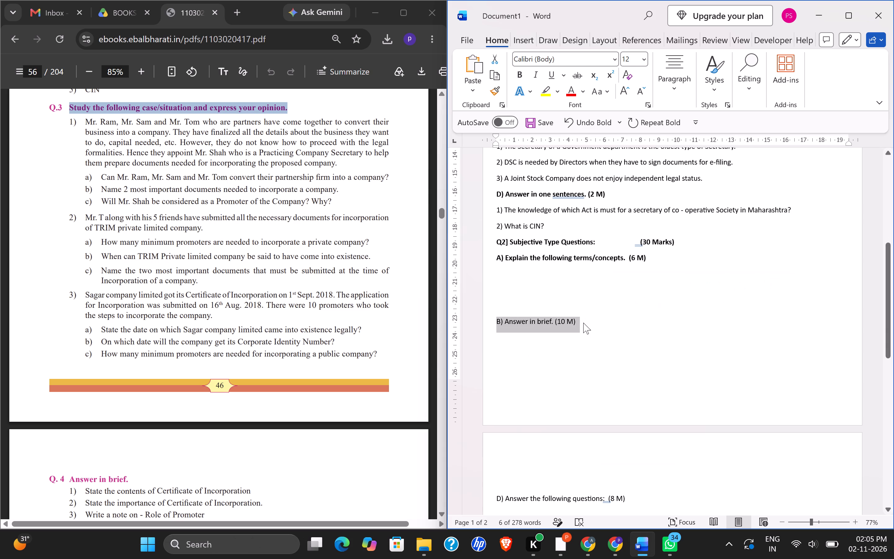
{"action": "key", "text": "ctrl+b"}
Change the marks for "Answer the following questions" to 10 M and for "Study the following case/situation and express your opinion" to 4 M.
{"action": "scroll", "coordinate": [583, 323], "scroll_direction": "down", "scroll_amount": 2}
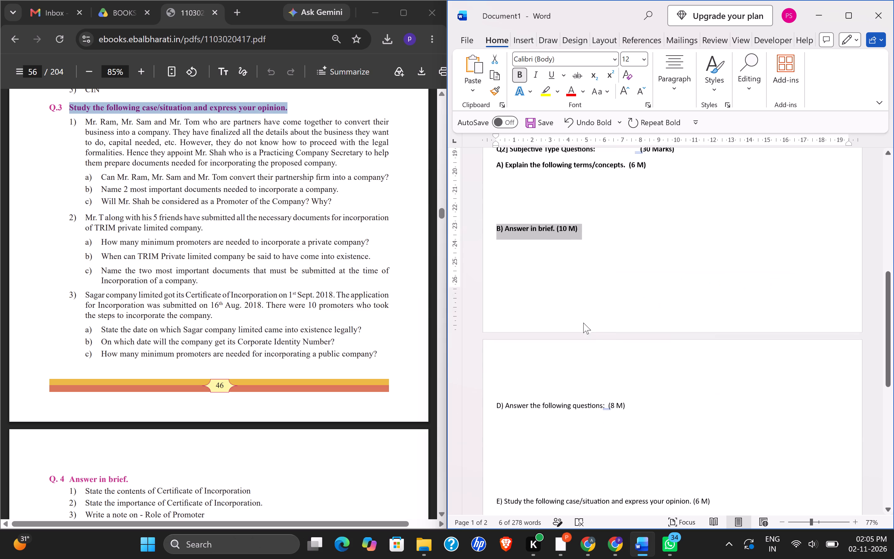
{"action": "scroll", "coordinate": [583, 323], "scroll_direction": "down", "scroll_amount": 1}
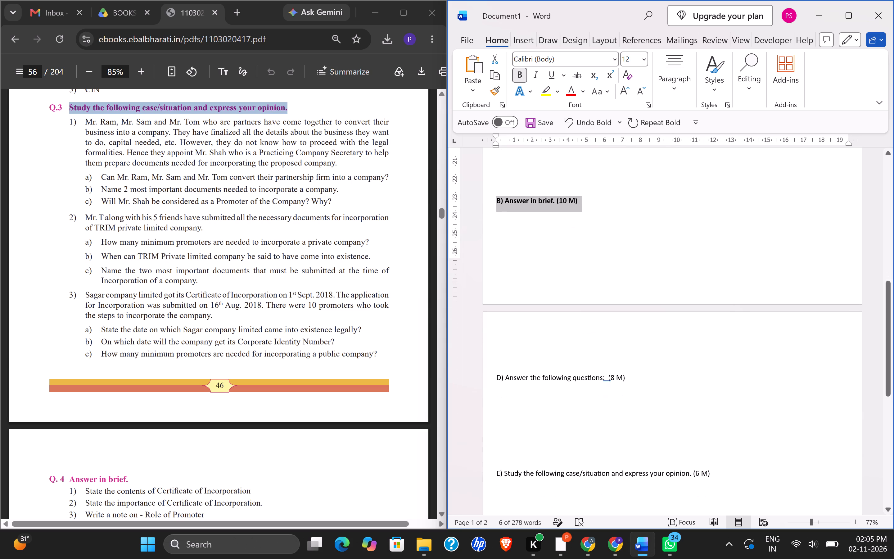
{"action": "scroll", "coordinate": [583, 323], "scroll_direction": "down", "scroll_amount": 1}
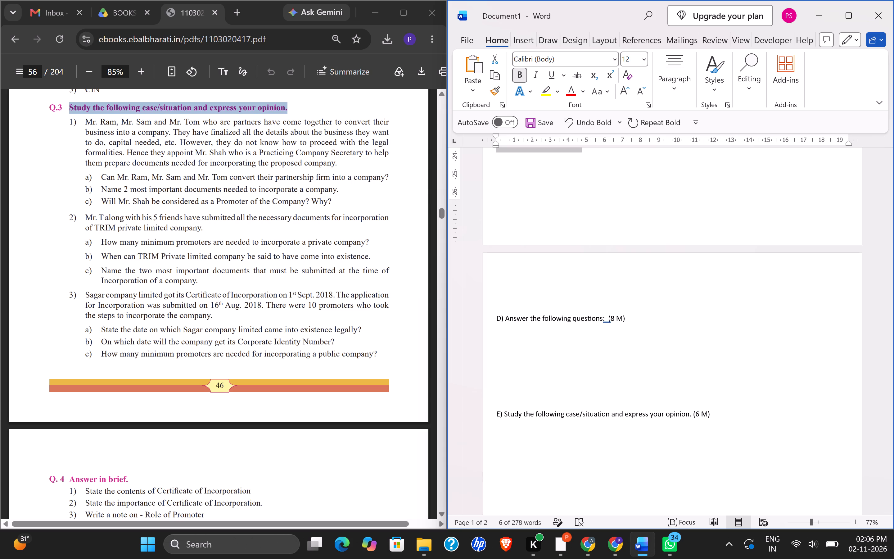
{"action": "left_click", "coordinate": [614, 321]}
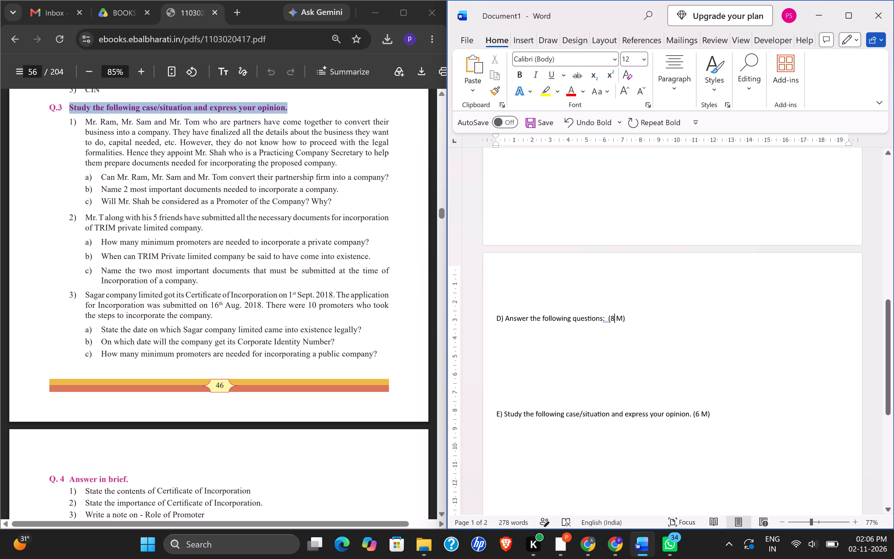
{"action": "key", "text": "BackSpace"}
{"action": "type", "text": "10"}
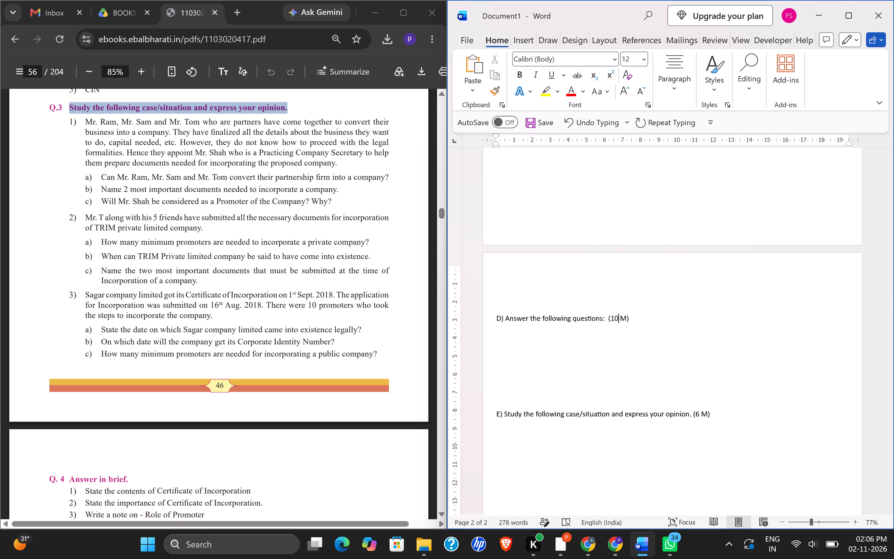
{"action": "left_click", "coordinate": [700, 416]}
{"action": "key", "text": "BackSpace"}
{"action": "key", "text": "4"}
Reletter the "Answer the following questions" heading as C) and the case/situation heading as D).
{"action": "scroll", "coordinate": [679, 339], "scroll_direction": "up", "scroll_amount": 2}
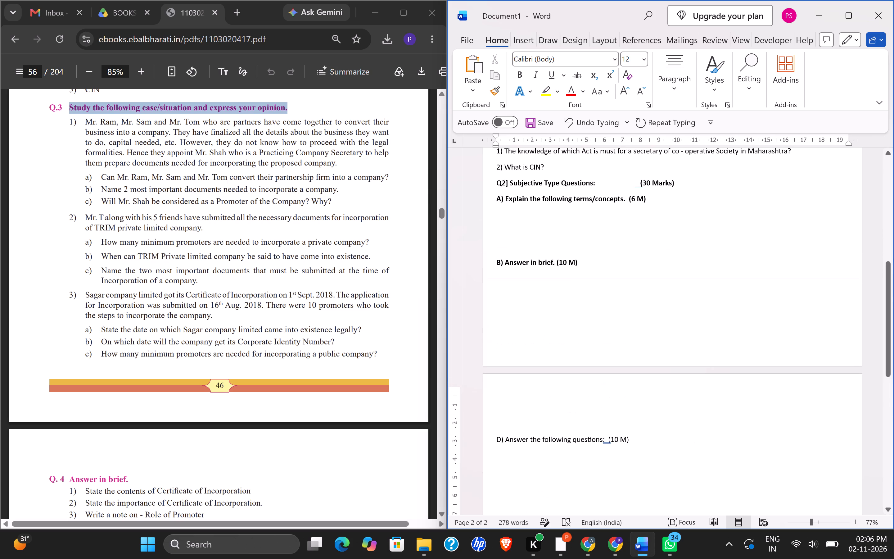
{"action": "left_click", "coordinate": [500, 440]}
{"action": "key", "text": "BackSpace"}
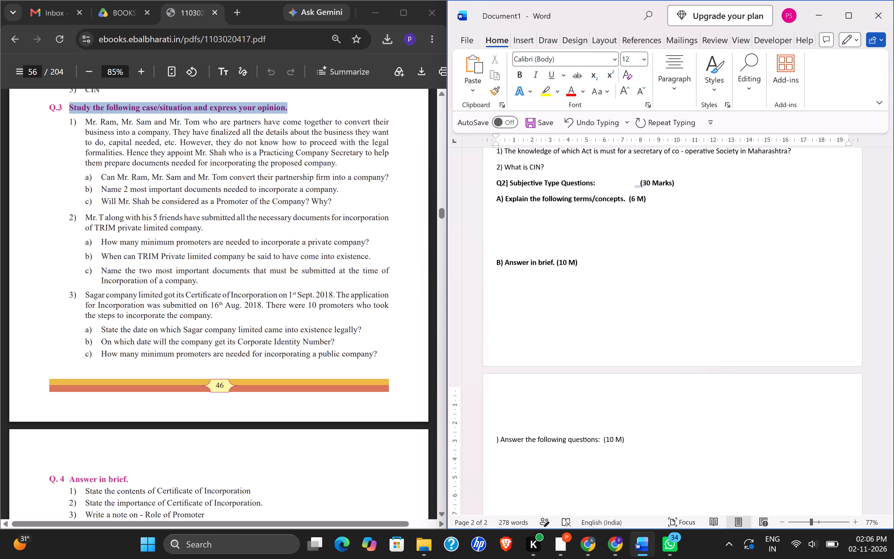
{"action": "key", "text": "shift+c"}
{"action": "scroll", "coordinate": [501, 440], "scroll_direction": "down", "scroll_amount": 2}
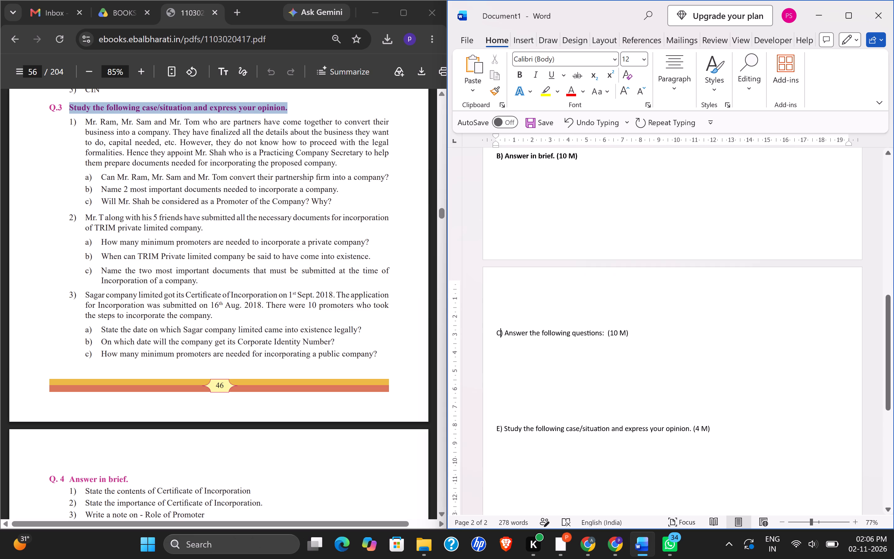
{"action": "left_click", "coordinate": [497, 429]}
{"action": "key", "text": "Right"}
{"action": "key", "text": "BackSpace"}
{"action": "key", "text": "shift+d"}
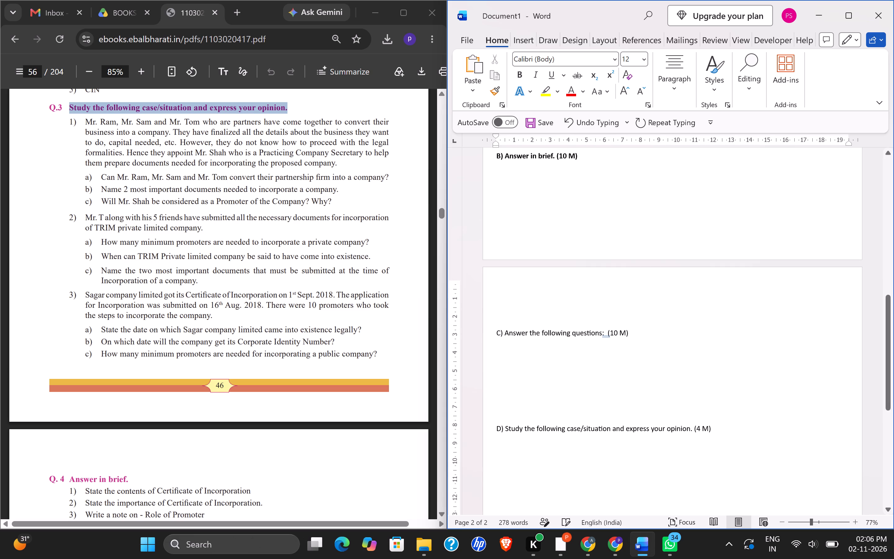
Make the C) "Answer the following questions" and D) case/situation headings bold.
{"action": "scroll", "coordinate": [542, 339], "scroll_direction": "up", "scroll_amount": 1}
{"action": "left_click_drag", "start_coordinate": [496, 346], "coordinate": [742, 439]}
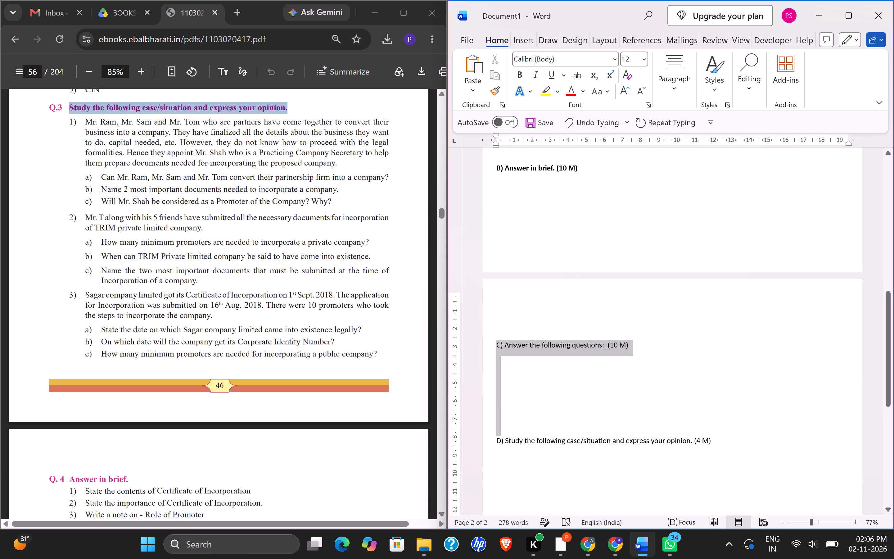
{"action": "left_click_drag", "start_coordinate": [742, 439], "coordinate": [729, 442]}
{"action": "key", "text": "ctrl+b"}
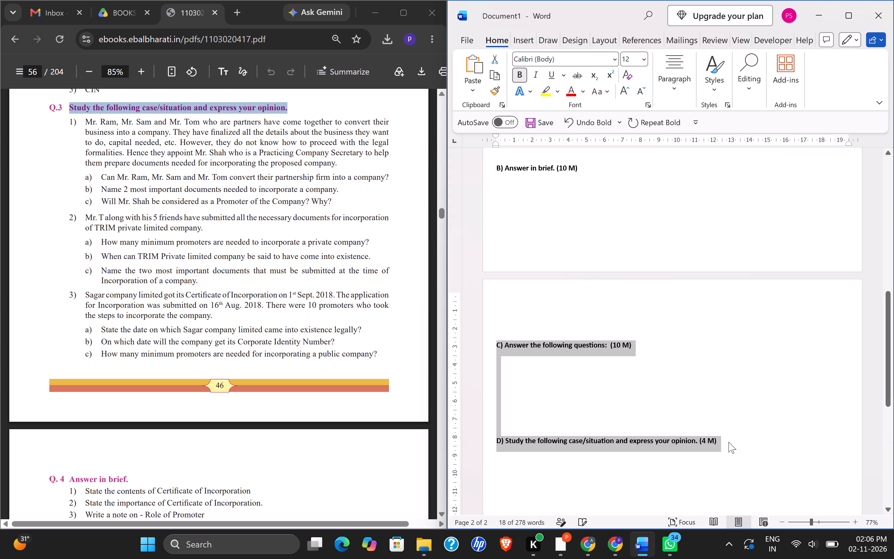
Copy the Sagar company case with its three sub-questions from the textbook PDF and paste it as question 1) under heading D) in Word.
{"action": "scroll", "coordinate": [652, 371], "scroll_direction": "up", "scroll_amount": 2}
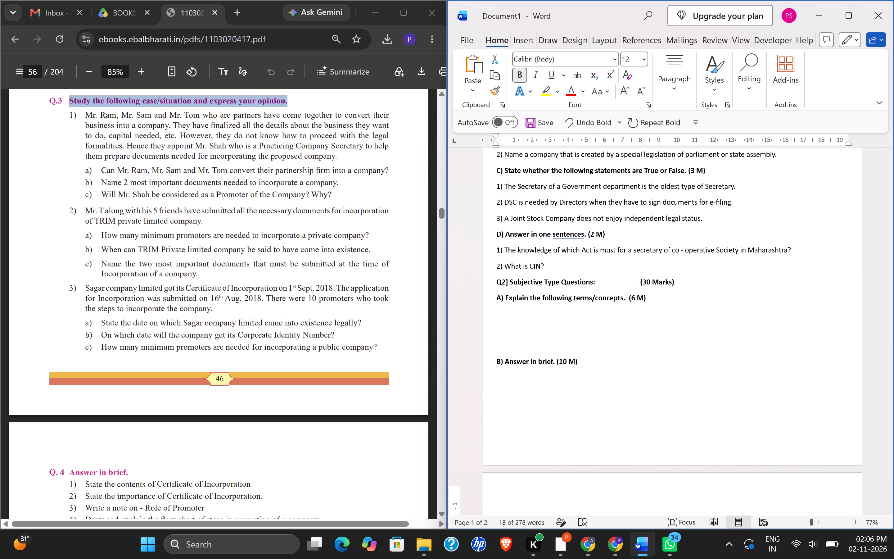
{"action": "left_click_drag", "start_coordinate": [85, 286], "coordinate": [324, 345]}
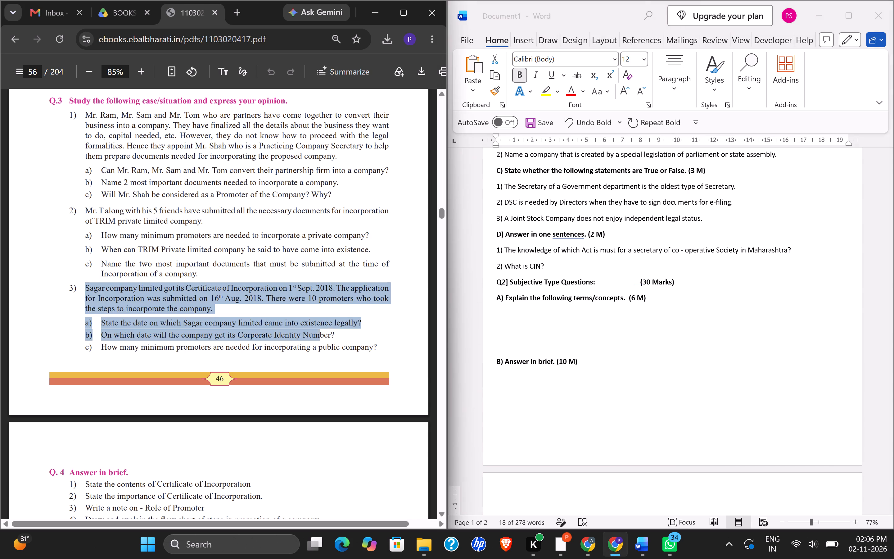
{"action": "left_click_drag", "start_coordinate": [324, 345], "coordinate": [382, 352]}
{"action": "key", "text": "ctrl+c"}
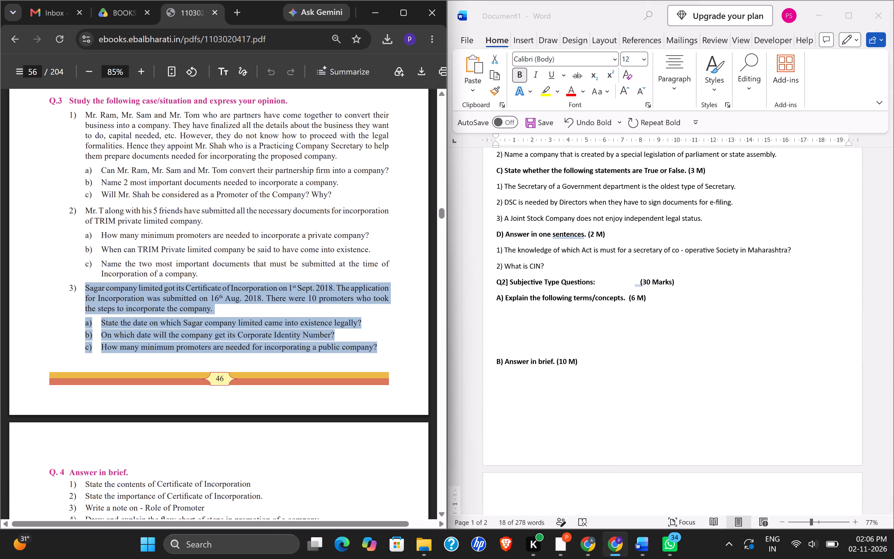
{"action": "scroll", "coordinate": [292, 354], "scroll_direction": "down", "scroll_amount": 1}
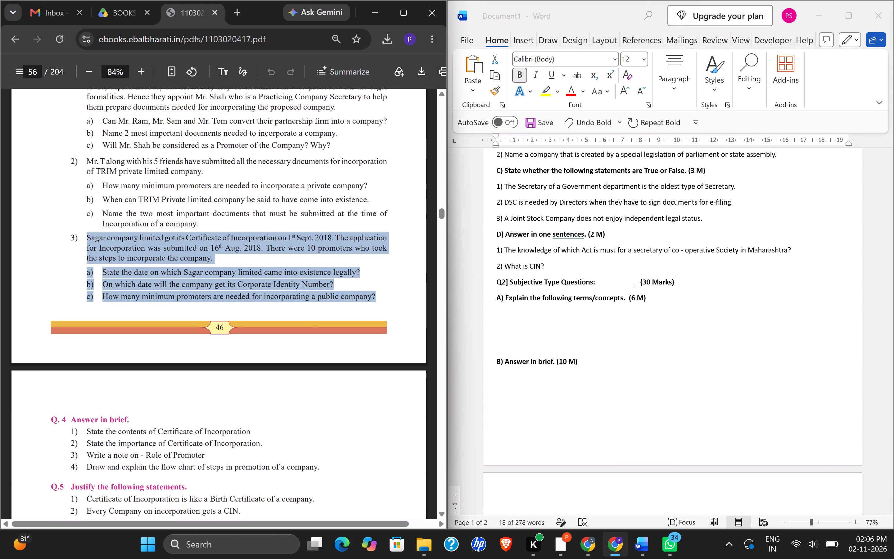
{"action": "scroll", "coordinate": [640, 412], "scroll_direction": "down", "scroll_amount": 4}
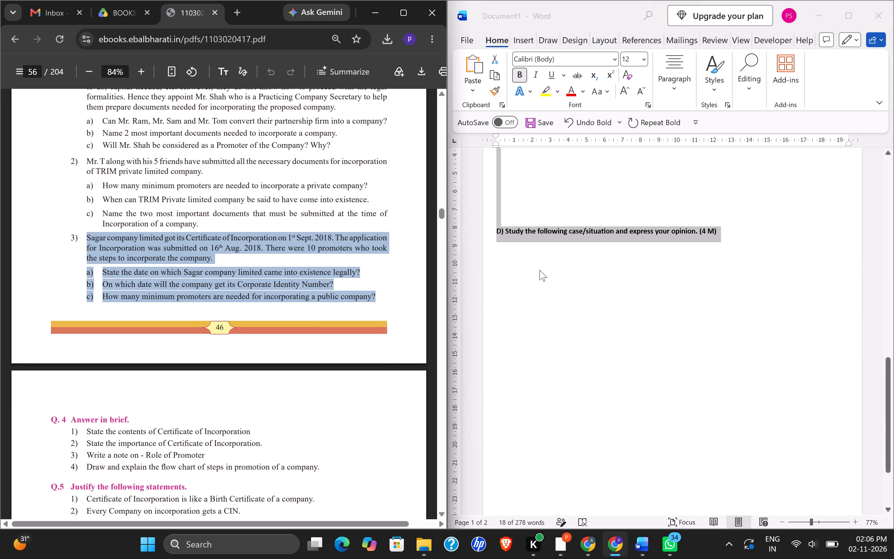
{"action": "left_click", "coordinate": [511, 263]}
{"action": "left_click", "coordinate": [502, 258]}
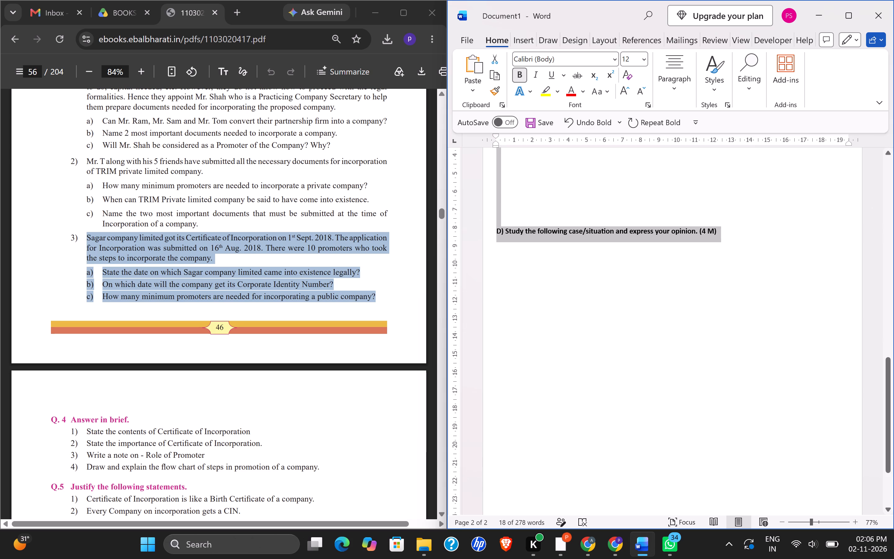
{"action": "type", "text": "1)"}
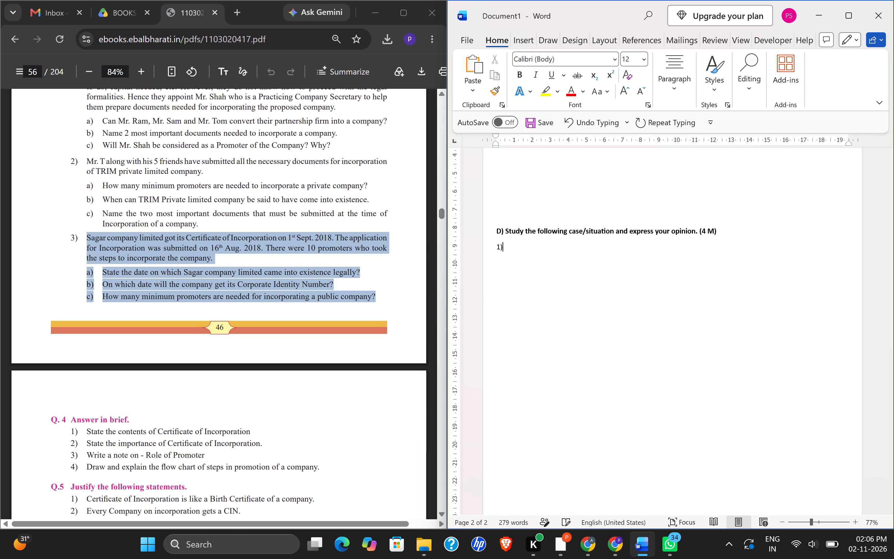
{"action": "key", "text": "space"}
{"action": "key", "text": "ctrl+v"}
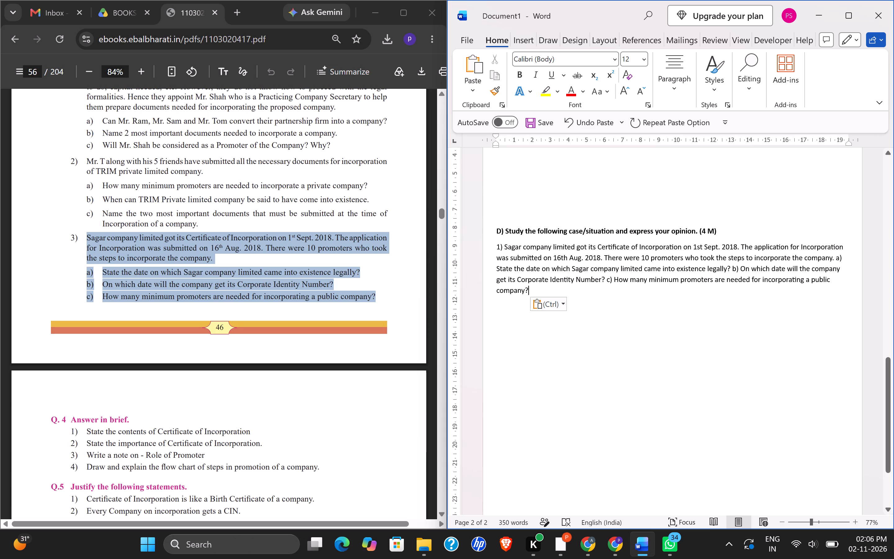
Put sub-questions a), b) and c) of the Sagar company case on separate lines using line breaks.
{"action": "left_click", "coordinate": [837, 259]}
{"action": "key", "text": "shift+Return"}
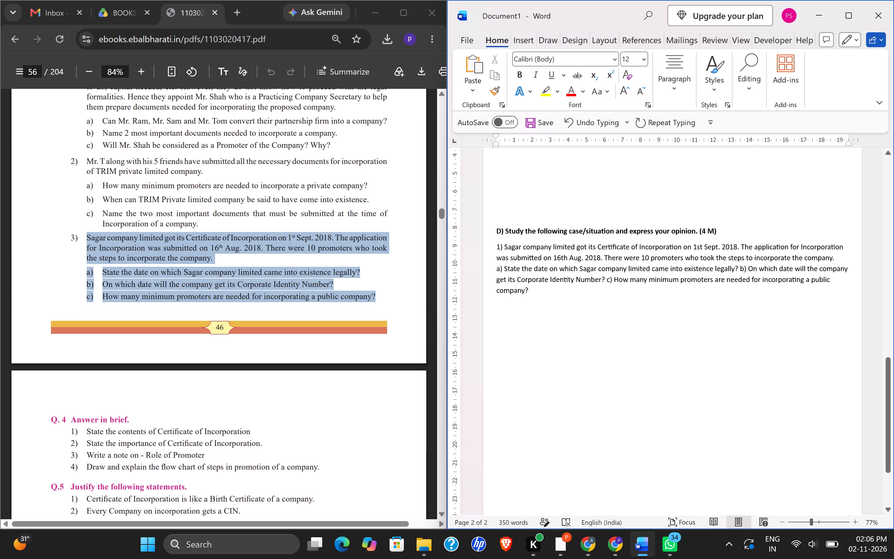
{"action": "left_click", "coordinate": [740, 271]}
{"action": "key", "text": "shift+Return"}
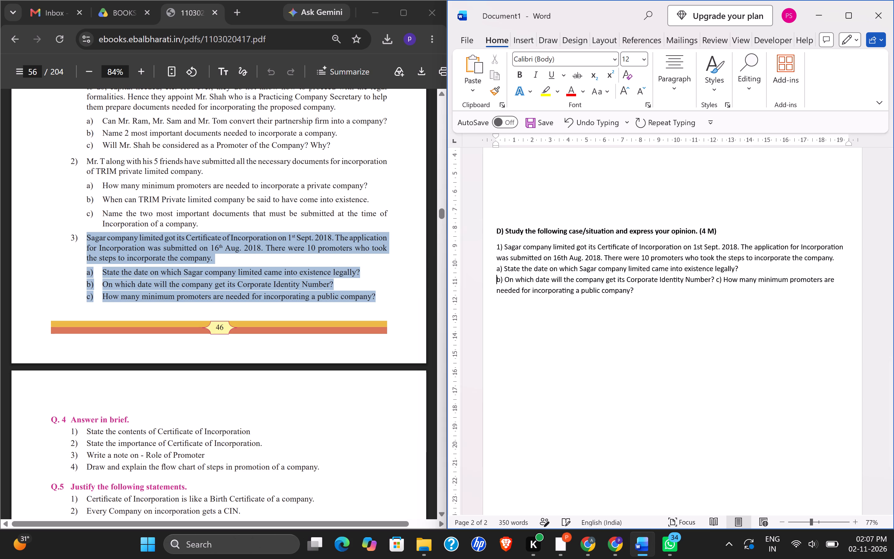
{"action": "left_click", "coordinate": [715, 283]}
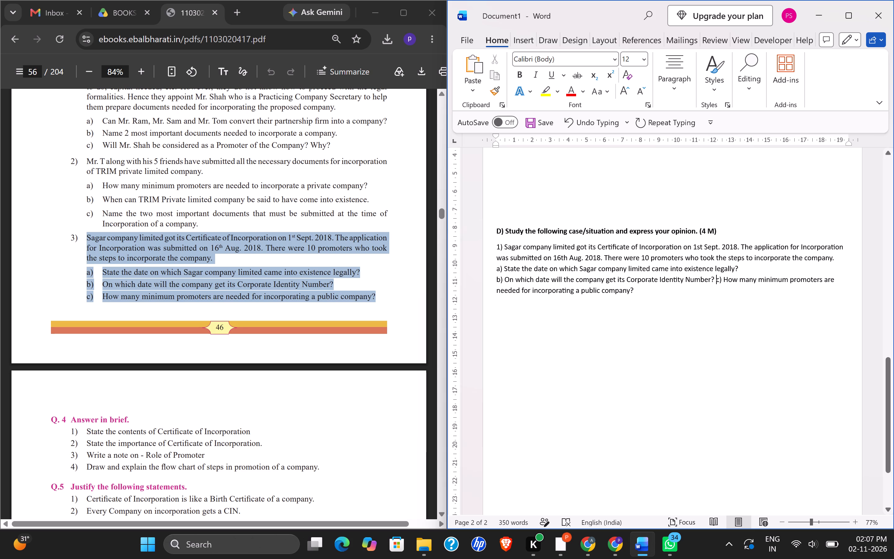
{"action": "key", "text": "shift+Return"}
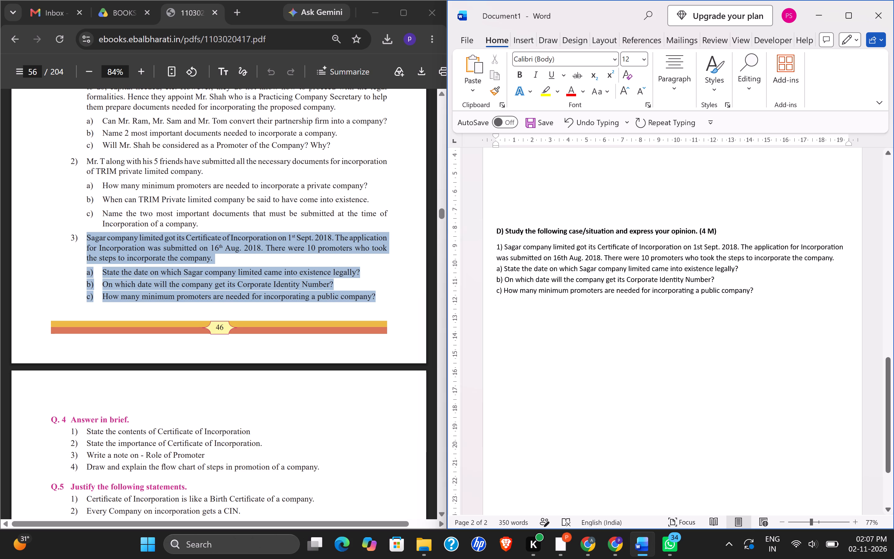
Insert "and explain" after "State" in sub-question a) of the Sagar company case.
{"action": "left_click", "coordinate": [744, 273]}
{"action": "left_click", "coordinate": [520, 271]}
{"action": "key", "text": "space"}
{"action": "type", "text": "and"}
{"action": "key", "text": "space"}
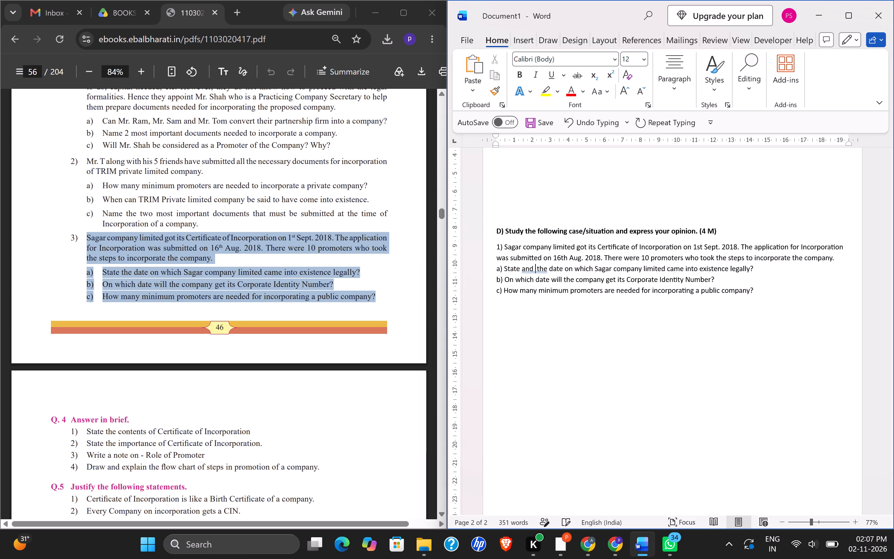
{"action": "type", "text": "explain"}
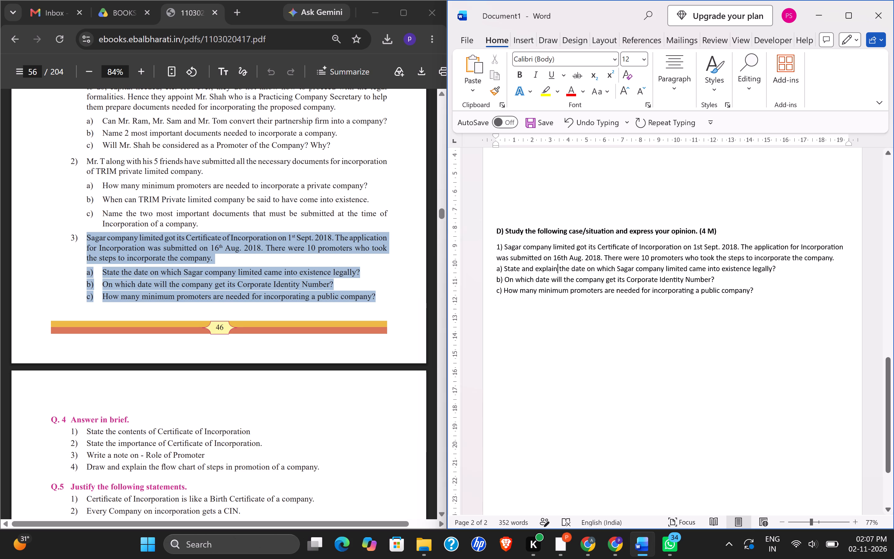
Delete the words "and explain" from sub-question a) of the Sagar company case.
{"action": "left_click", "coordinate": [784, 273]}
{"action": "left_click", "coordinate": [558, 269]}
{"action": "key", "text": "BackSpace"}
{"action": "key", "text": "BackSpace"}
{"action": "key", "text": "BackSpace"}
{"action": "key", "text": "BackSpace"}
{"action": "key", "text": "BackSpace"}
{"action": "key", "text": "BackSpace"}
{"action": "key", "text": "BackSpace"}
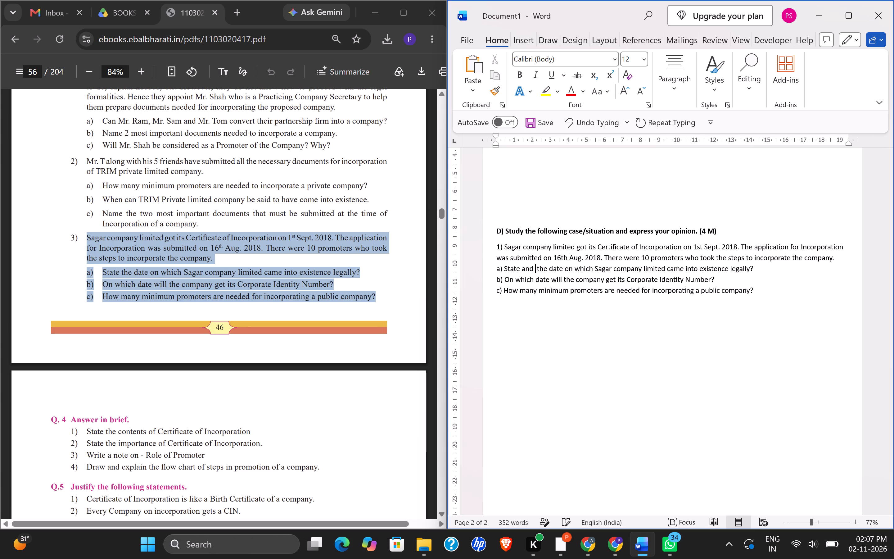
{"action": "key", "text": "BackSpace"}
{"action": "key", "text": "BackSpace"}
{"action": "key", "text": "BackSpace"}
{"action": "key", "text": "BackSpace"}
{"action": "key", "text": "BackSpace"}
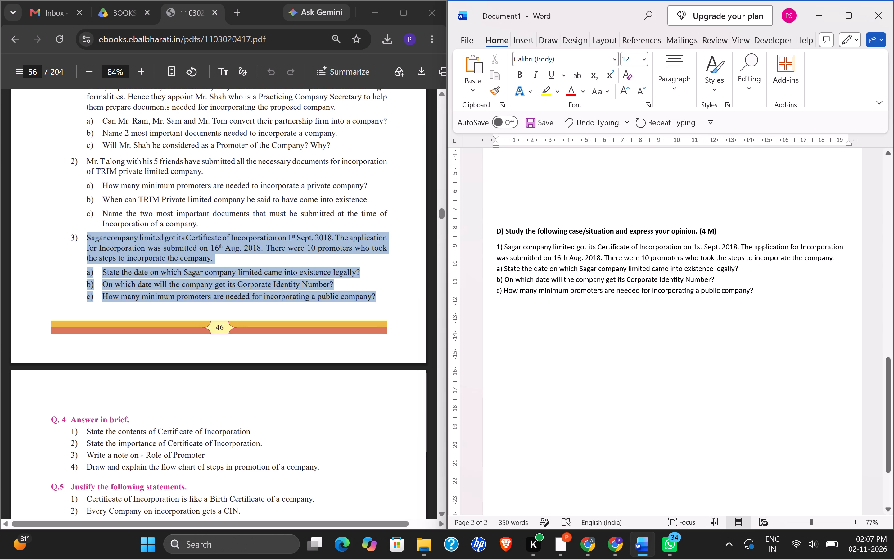
Append "Why? (2 M)" to the end of sub-question a) of the Sagar company case.
{"action": "left_click", "coordinate": [737, 271]}
{"action": "key", "text": "space"}
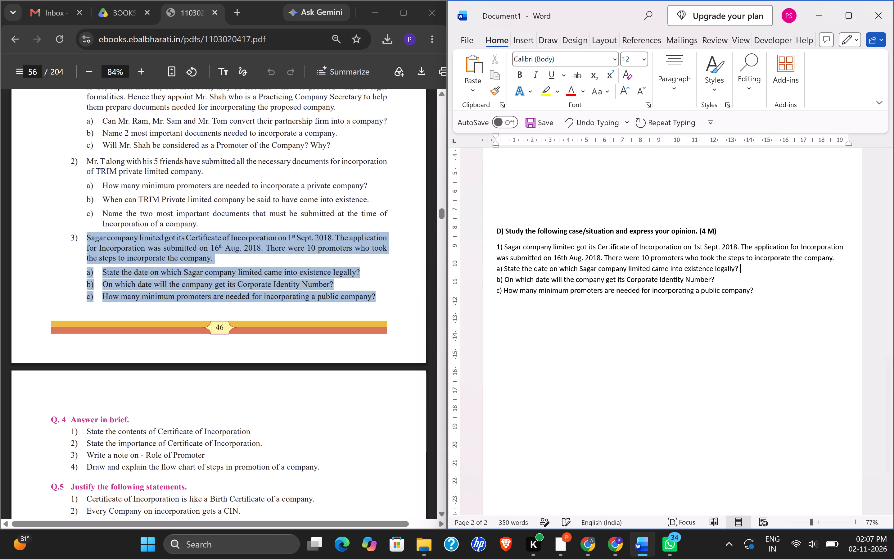
{"action": "type", "text": "Why"}
{"action": "key", "text": "shift+question"}
{"action": "key", "text": "space"}
{"action": "key", "text": "shift+parenright"}
{"action": "key", "text": "BackSpace"}
{"action": "key", "text": "shift+parenleft"}
{"action": "type", "text": "2"}
{"action": "key", "text": "space"}
{"action": "type", "text": "M)"}
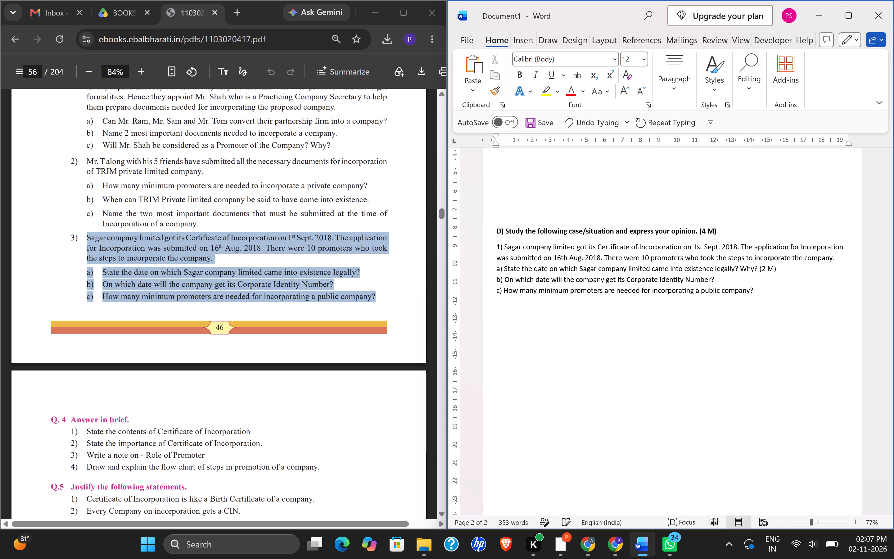
Add the marks "(1 M)" at the end of sub-question b) about the Corporate Identity Number.
{"action": "left_click", "coordinate": [733, 272]}
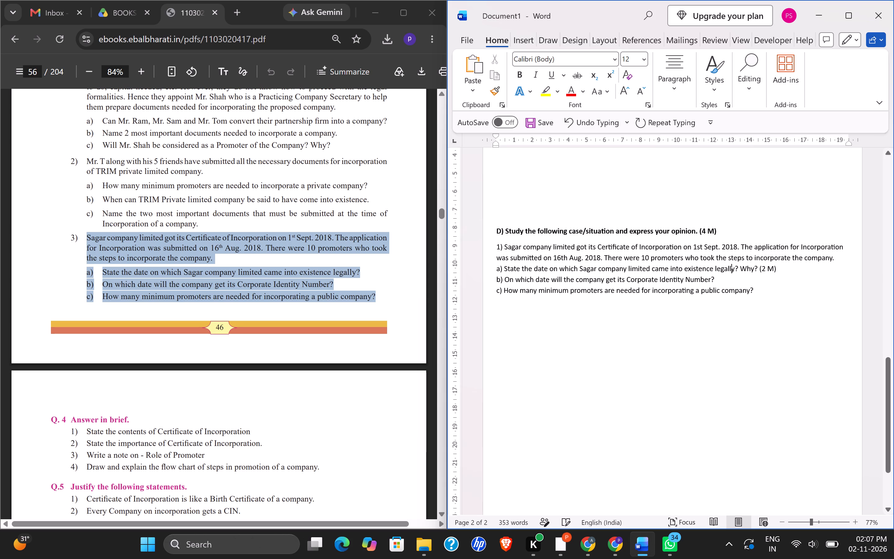
{"action": "left_click", "coordinate": [724, 279]}
{"action": "key", "text": "shift+parenleft"}
{"action": "key", "text": "shift+exclam"}
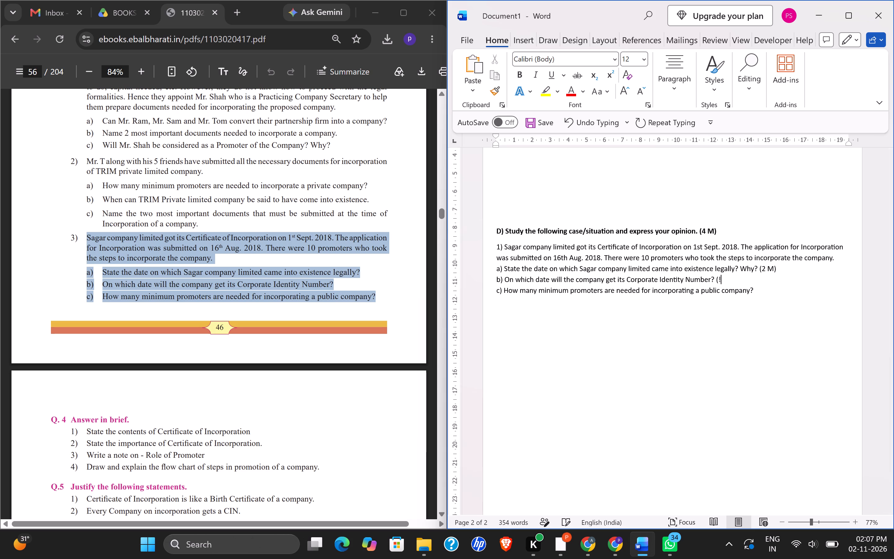
{"action": "key", "text": "BackSpace"}
{"action": "type", "text": "1M"}
{"action": "key", "text": "BackSpace"}
{"action": "key", "text": "space"}
{"action": "type", "text": "M)"}
Add the marks "(1 M)" at the end of sub-question c) about minimum promoters for a public company.
{"action": "left_click", "coordinate": [770, 295]}
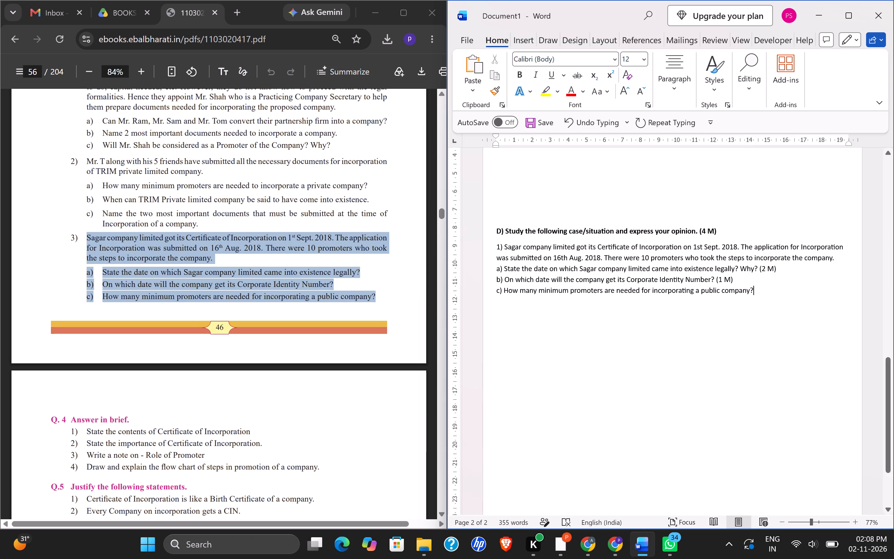
{"action": "key", "text": "space"}
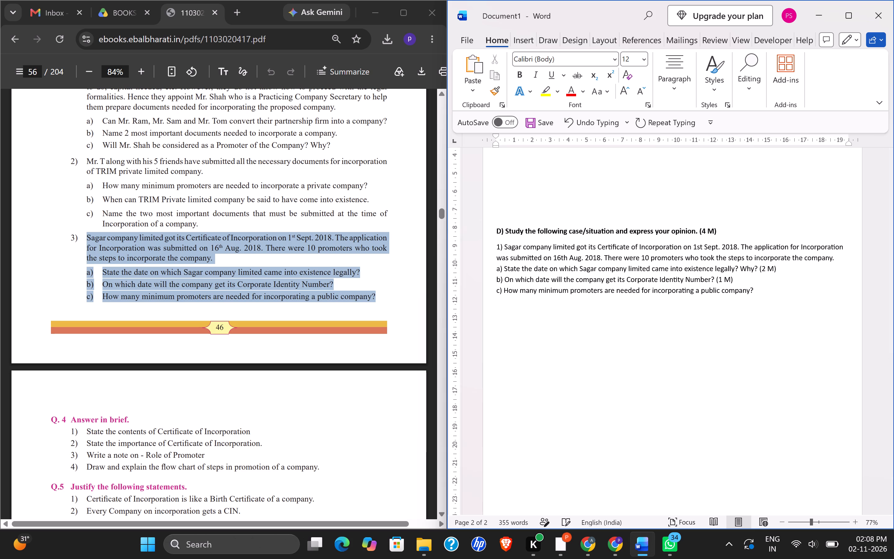
{"action": "key", "text": "shift+parenleft"}
{"action": "key", "text": "1"}
{"action": "key", "text": "space"}
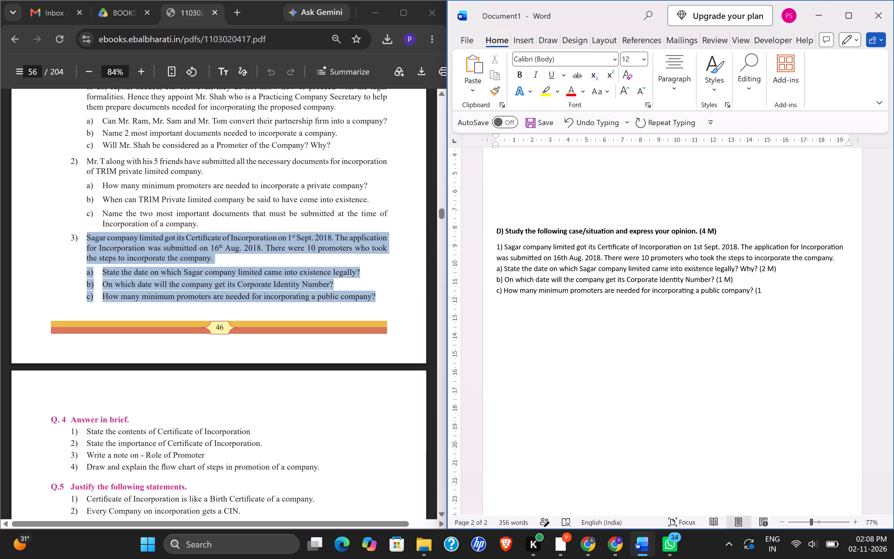
{"action": "key", "text": "shift+m"}
{"action": "key", "text": "shift+parenright"}
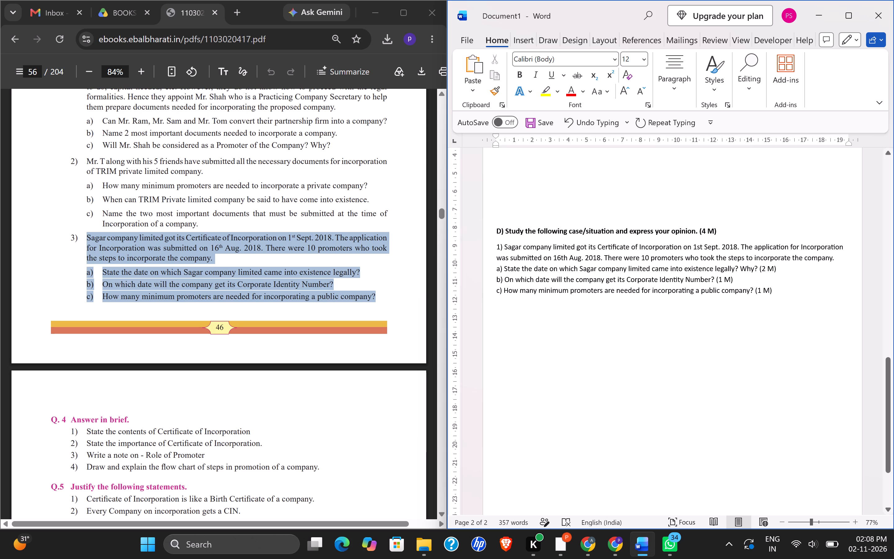
Copy "Certificate of Incorporation" from Q.2 of the textbook PDF into Word as item 1) under heading A), without its original number.
{"action": "scroll", "coordinate": [466, 260], "scroll_direction": "up", "scroll_amount": 1}
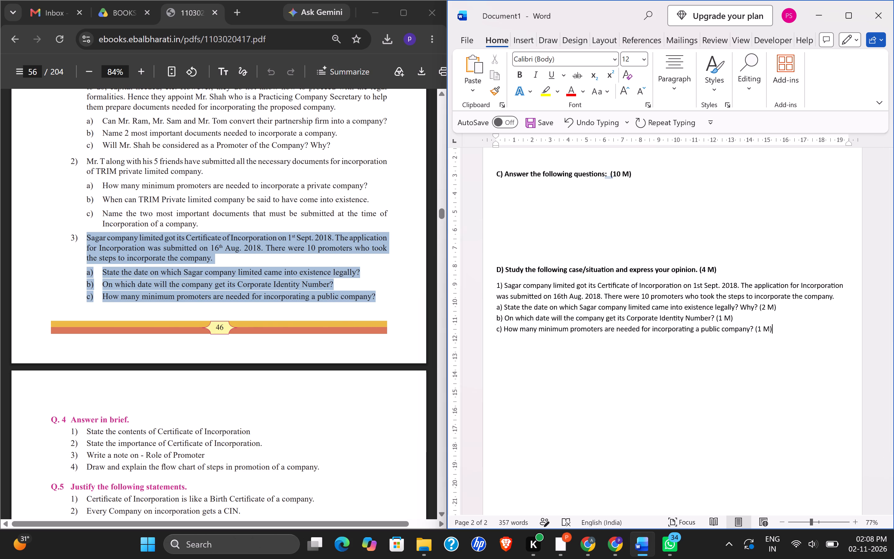
{"action": "scroll", "coordinate": [319, 272], "scroll_direction": "up", "scroll_amount": 11}
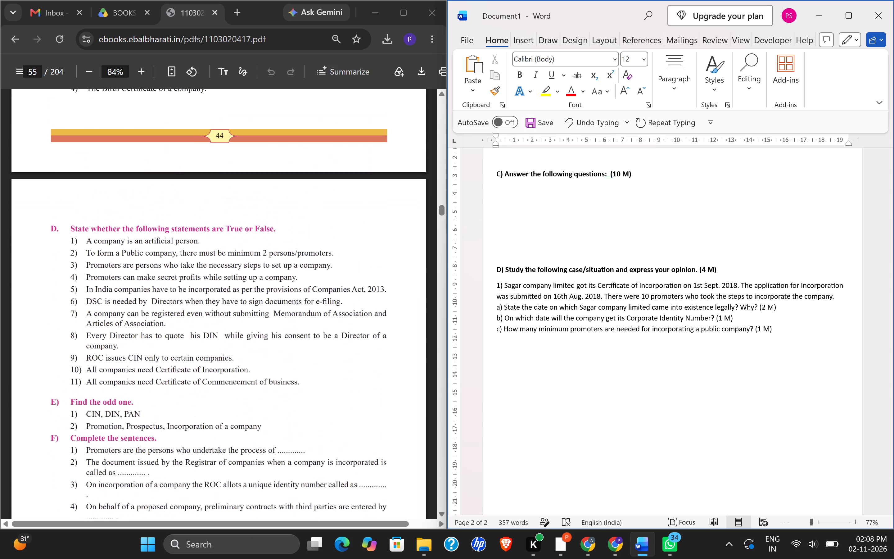
{"action": "scroll", "coordinate": [695, 255], "scroll_direction": "up", "scroll_amount": 1}
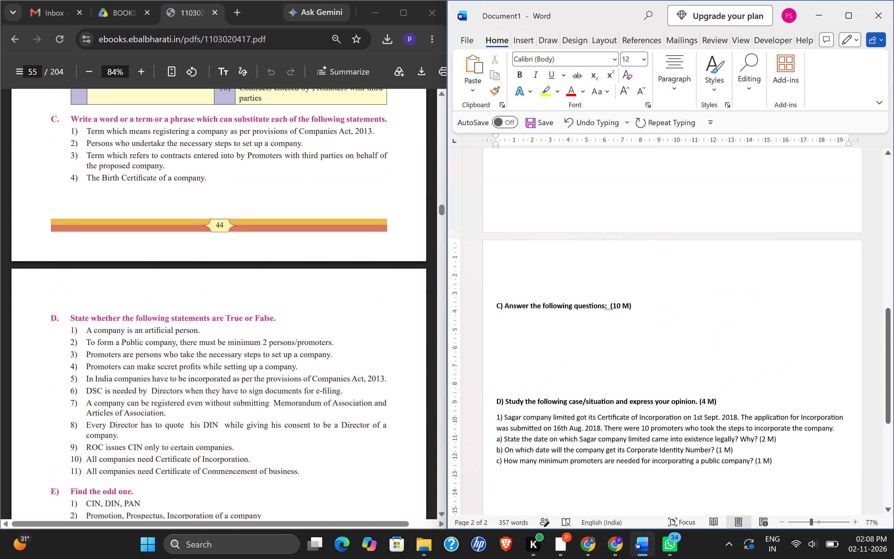
{"action": "scroll", "coordinate": [695, 255], "scroll_direction": "up", "scroll_amount": 3}
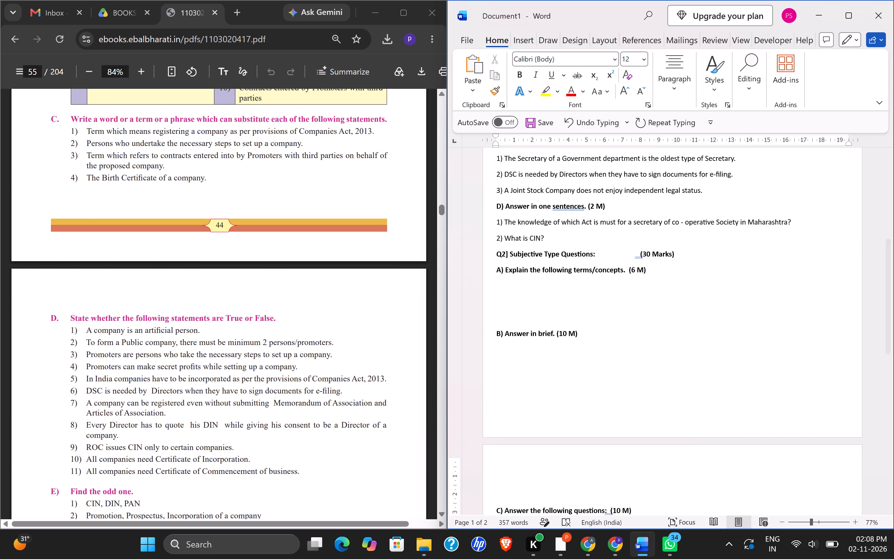
{"action": "scroll", "coordinate": [246, 362], "scroll_direction": "down", "scroll_amount": 9}
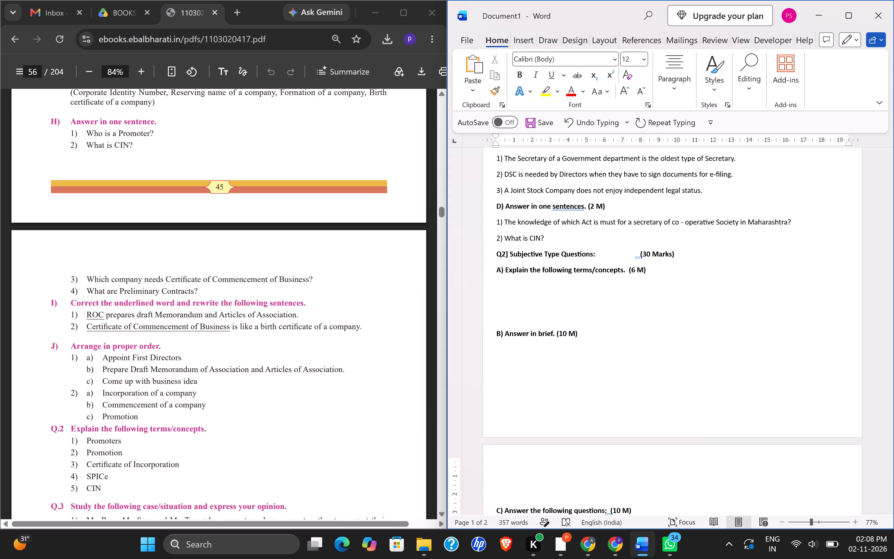
{"action": "left_click_drag", "start_coordinate": [67, 463], "coordinate": [189, 469]}
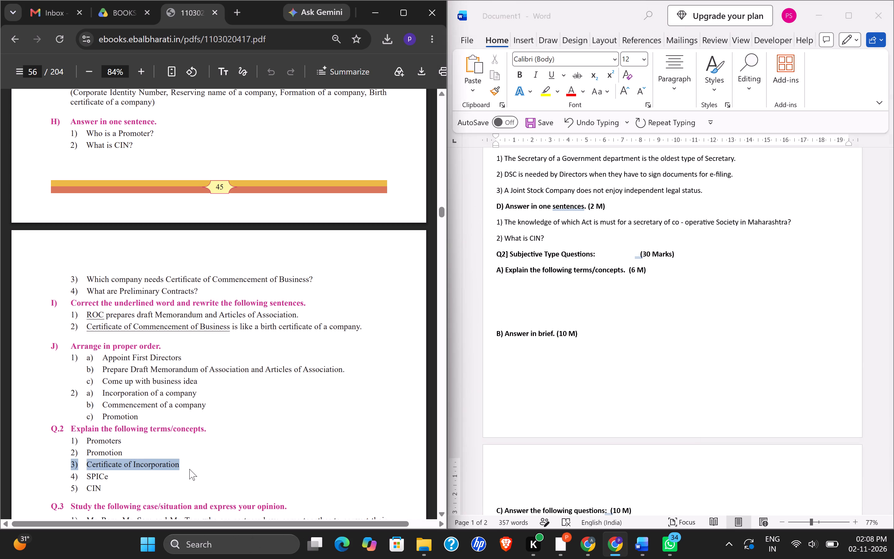
{"action": "key", "text": "ctrl+c"}
{"action": "left_click", "coordinate": [507, 286]}
{"action": "left_click", "coordinate": [507, 286]}
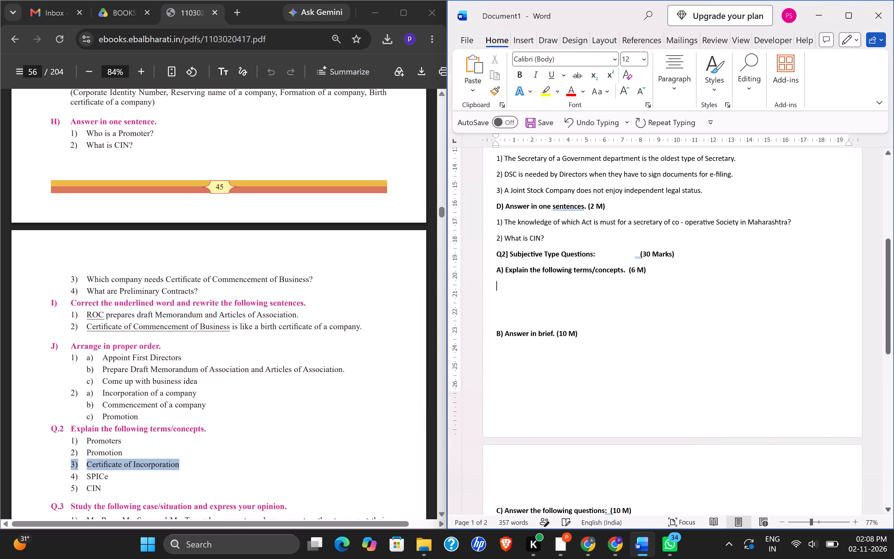
{"action": "key", "text": "1"}
{"action": "key", "text": "shift+parenright"}
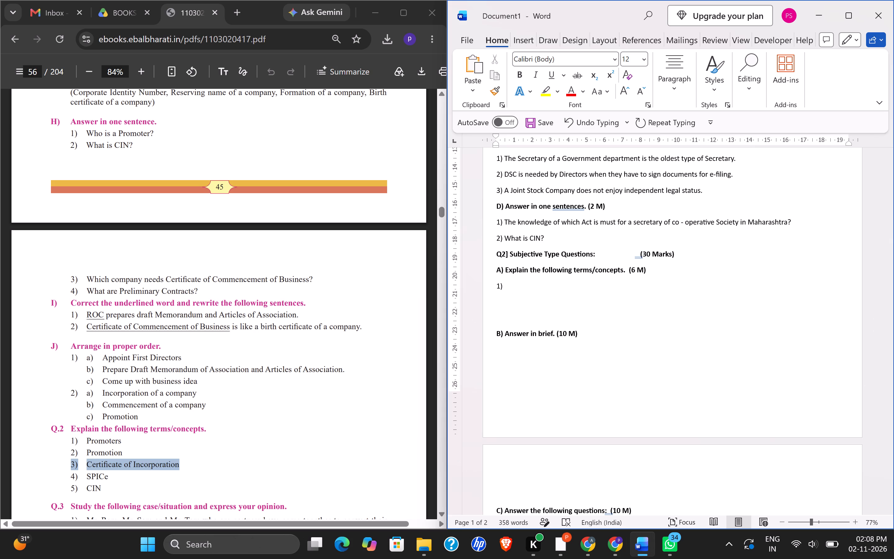
{"action": "key", "text": "space"}
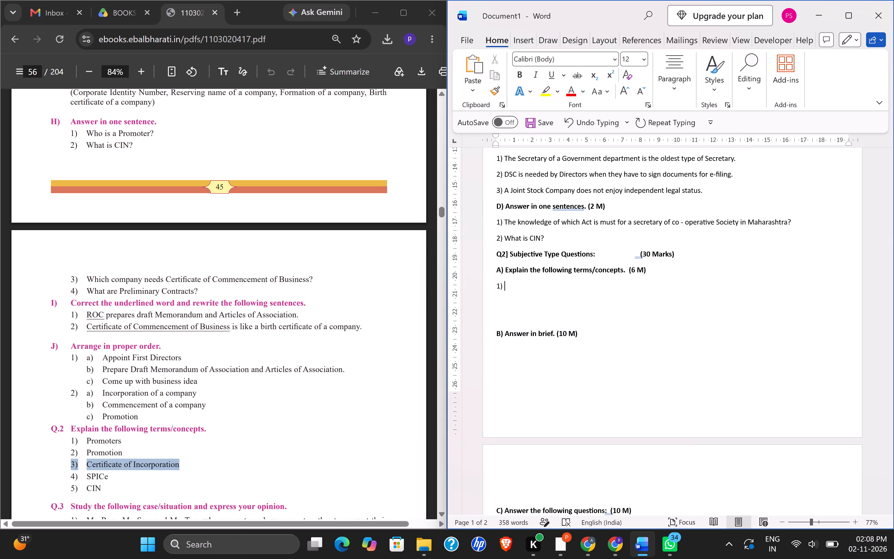
{"action": "key", "text": "ctrl+v"}
{"action": "left_click", "coordinate": [513, 286]}
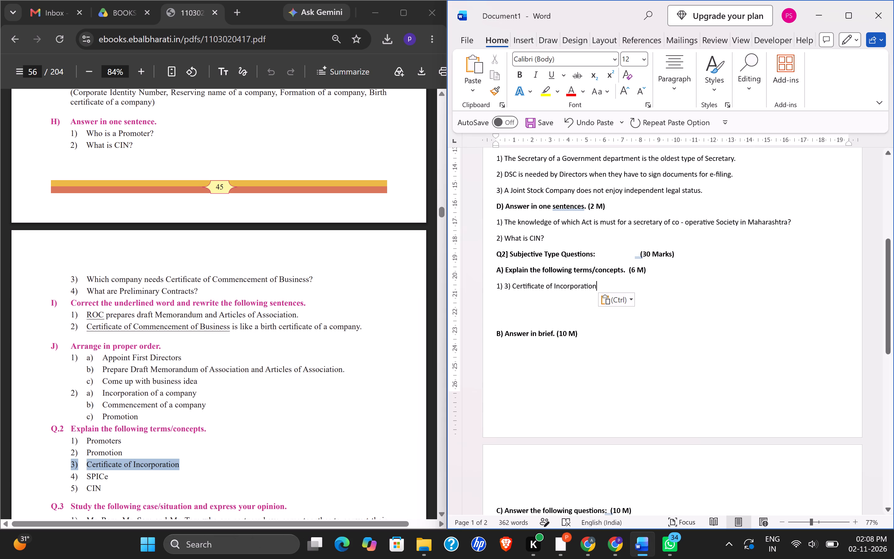
{"action": "key", "text": "BackSpace"}
{"action": "key", "text": "BackSpace"}
{"action": "key", "text": "BackSpace"}
Look back through the textbook PDF to the exercise questions preceding the Formation of a Company chapter.
{"action": "scroll", "coordinate": [364, 243], "scroll_direction": "up", "scroll_amount": 2}
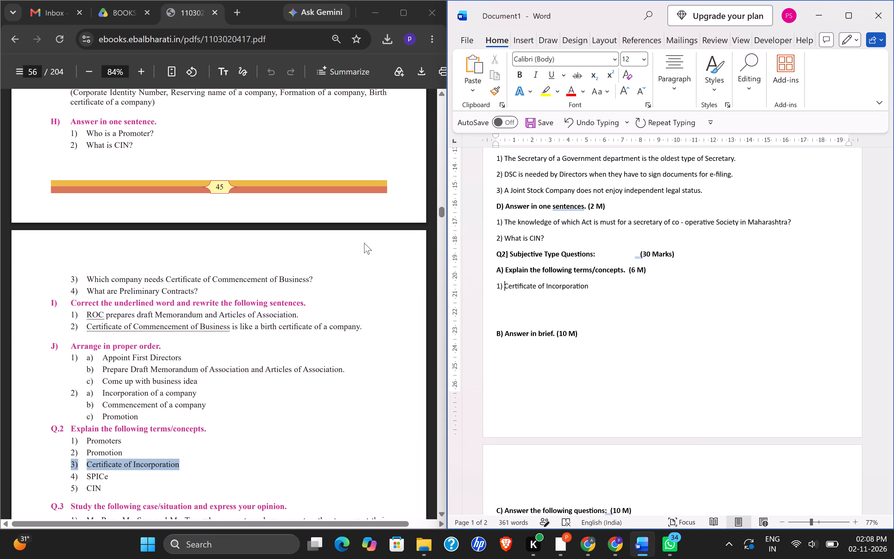
{"action": "scroll", "coordinate": [364, 243], "scroll_direction": "up", "scroll_amount": 14}
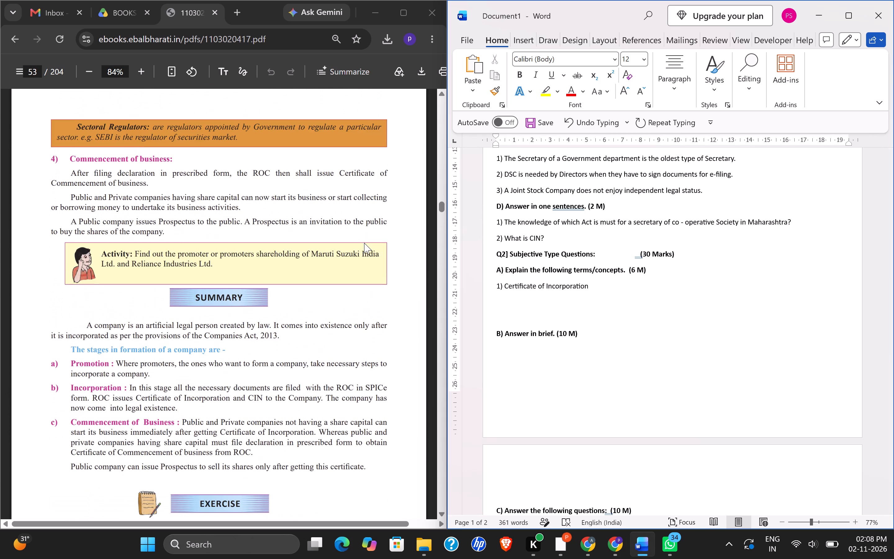
{"action": "scroll", "coordinate": [364, 243], "scroll_direction": "up", "scroll_amount": 14}
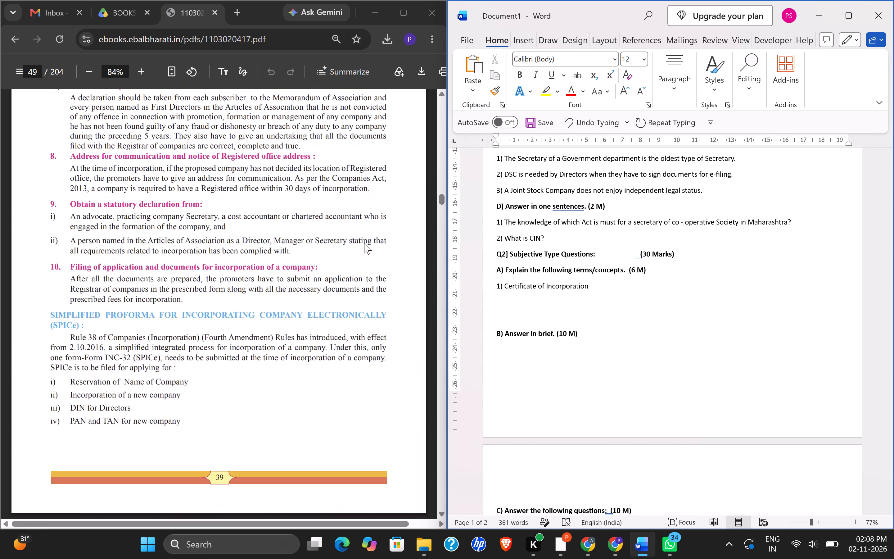
{"action": "scroll", "coordinate": [364, 243], "scroll_direction": "up", "scroll_amount": 9}
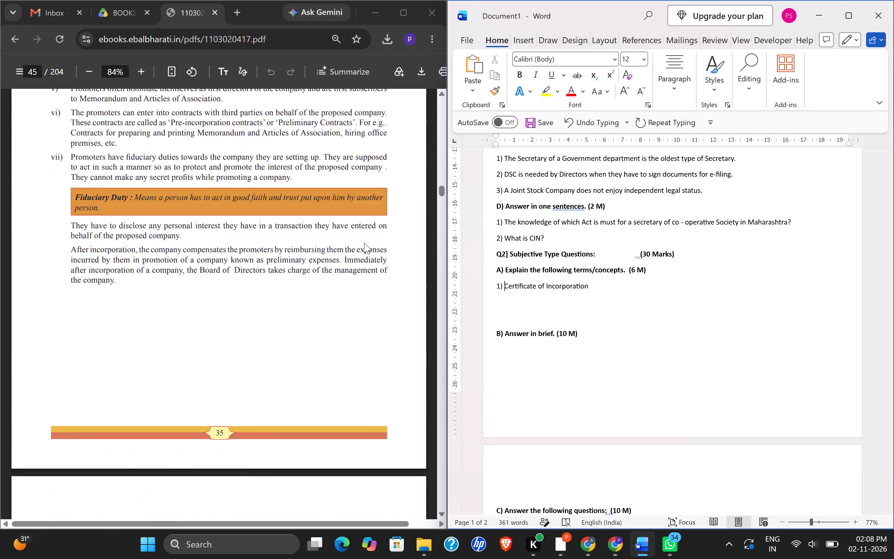
{"action": "scroll", "coordinate": [364, 243], "scroll_direction": "up", "scroll_amount": 10}
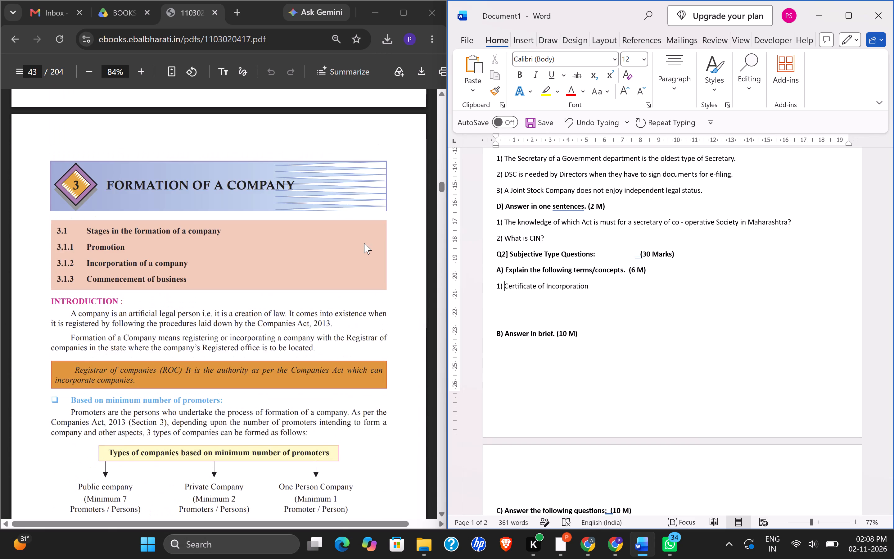
{"action": "scroll", "coordinate": [364, 243], "scroll_direction": "up", "scroll_amount": 8}
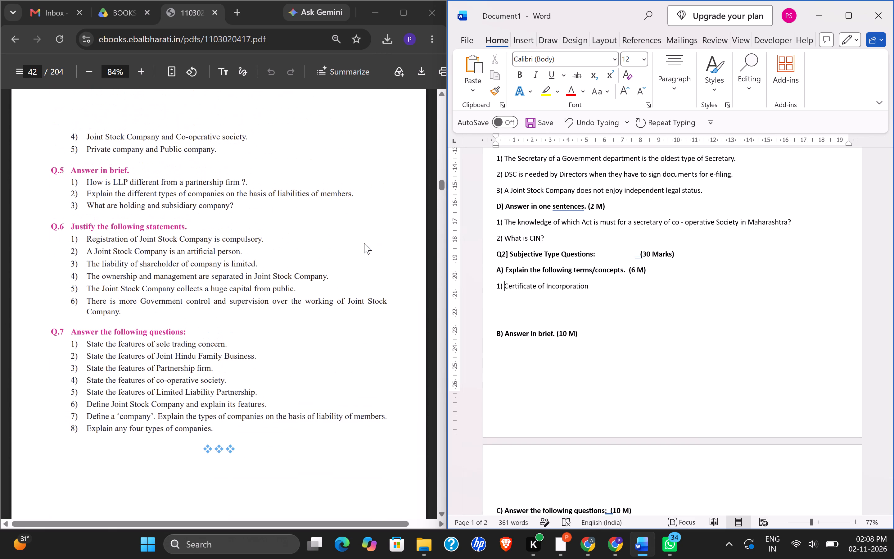
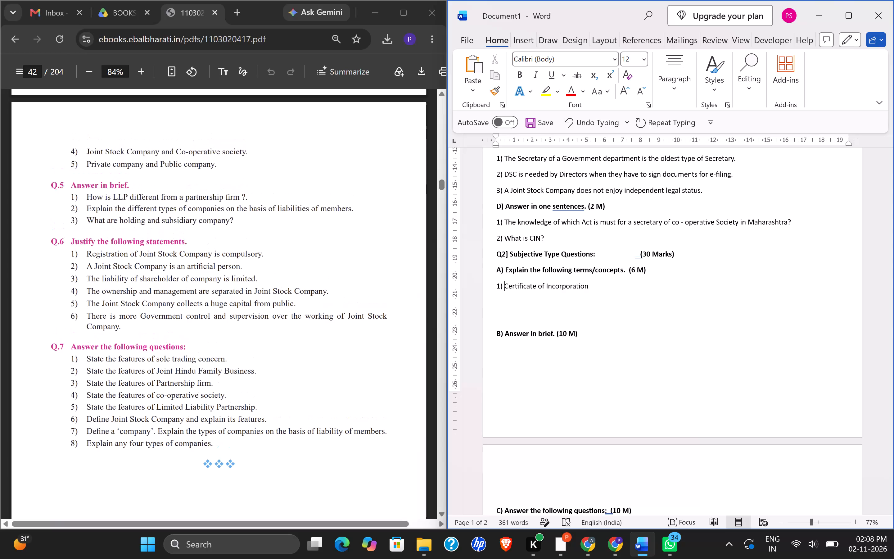
Copy "Perpetual Succession" from Q.2 of the textbook PDF into Word as item 2), spaced out on the same line as "Certificate of Incorporation".
{"action": "scroll", "coordinate": [238, 282], "scroll_direction": "up", "scroll_amount": 2}
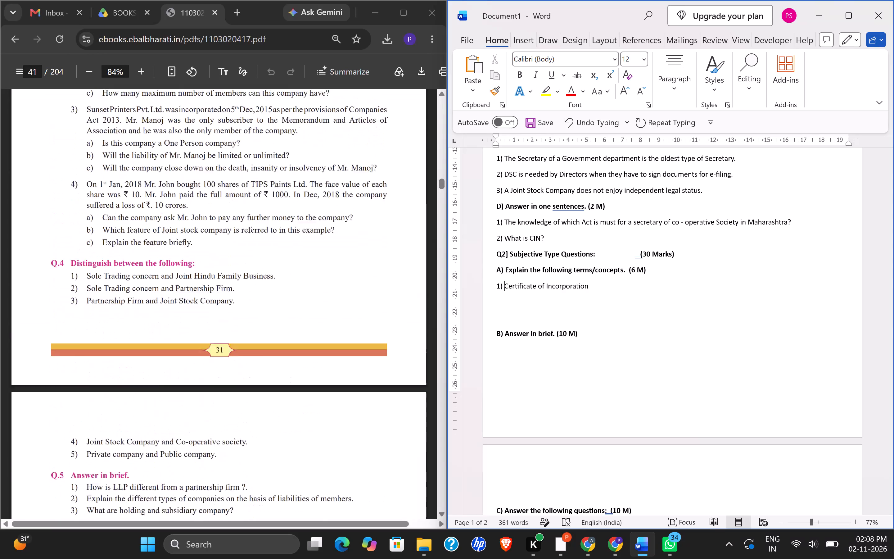
{"action": "scroll", "coordinate": [238, 282], "scroll_direction": "up", "scroll_amount": 4}
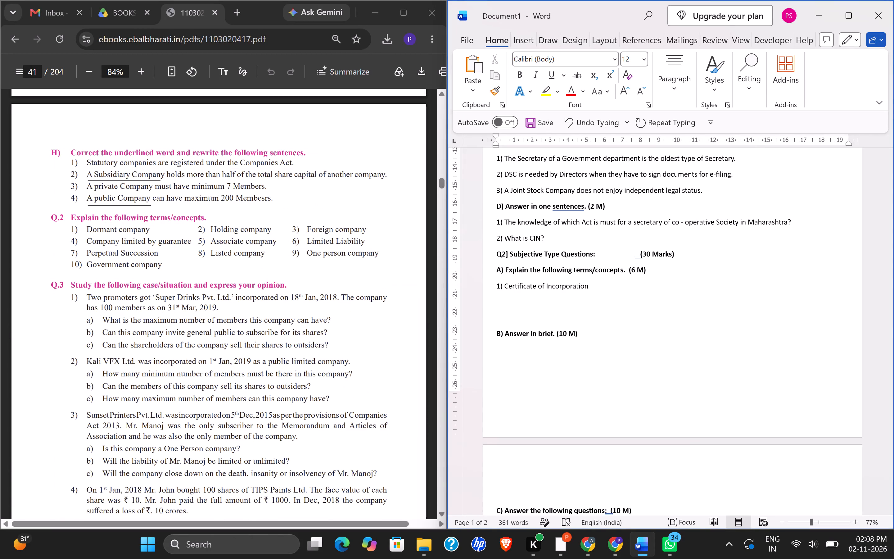
{"action": "left_click_drag", "start_coordinate": [87, 254], "coordinate": [176, 255]}
{"action": "key", "text": "ctrl+c"}
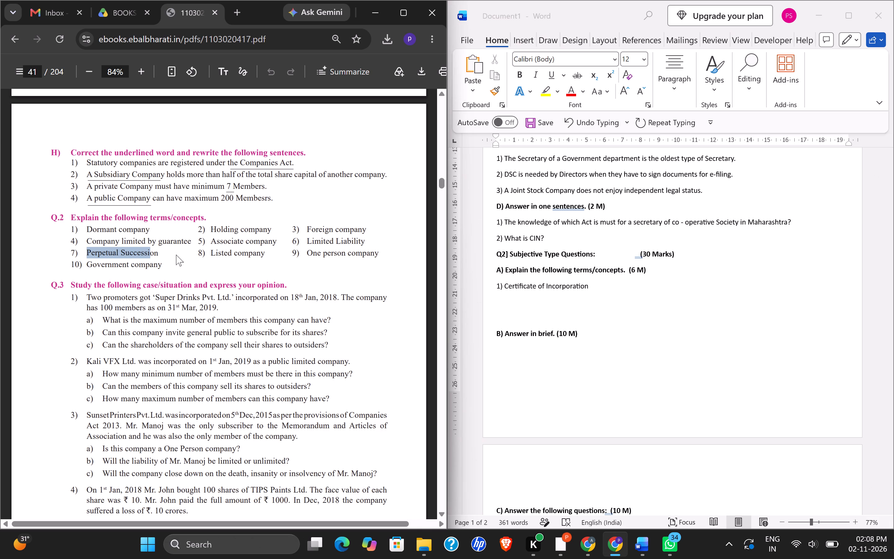
{"action": "left_click", "coordinate": [623, 282]}
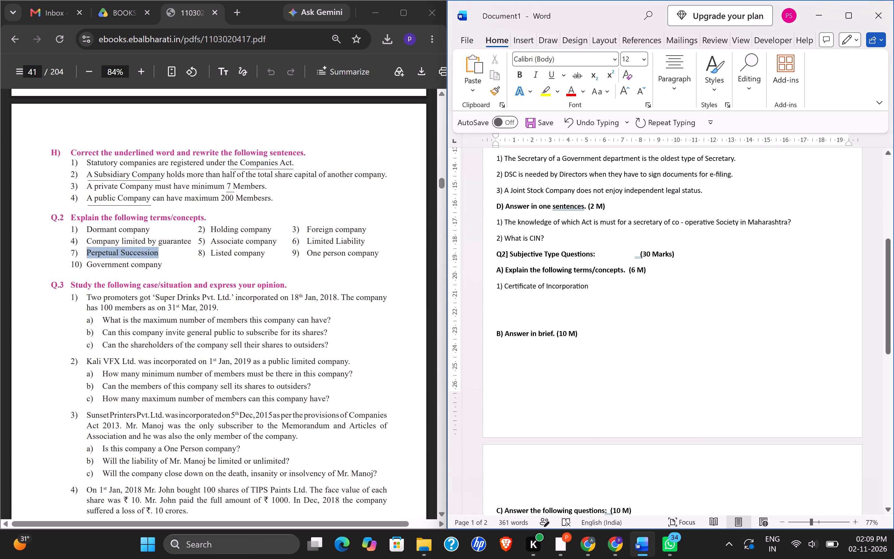
{"action": "left_click", "coordinate": [620, 286]}
{"action": "key", "text": "space"}
{"action": "key", "text": "space"}
{"action": "key", "text": "space"}
{"action": "key", "text": "space"}
{"action": "key", "text": "space"}
{"action": "key", "text": "space"}
{"action": "key", "text": "space"}
{"action": "key", "text": "space"}
{"action": "key", "text": "space"}
{"action": "key", "text": "space"}
{"action": "key", "text": "space"}
{"action": "key", "text": "space"}
{"action": "key", "text": "space"}
{"action": "key", "text": "space"}
{"action": "key", "text": "space"}
{"action": "key", "text": "space"}
{"action": "key", "text": "space"}
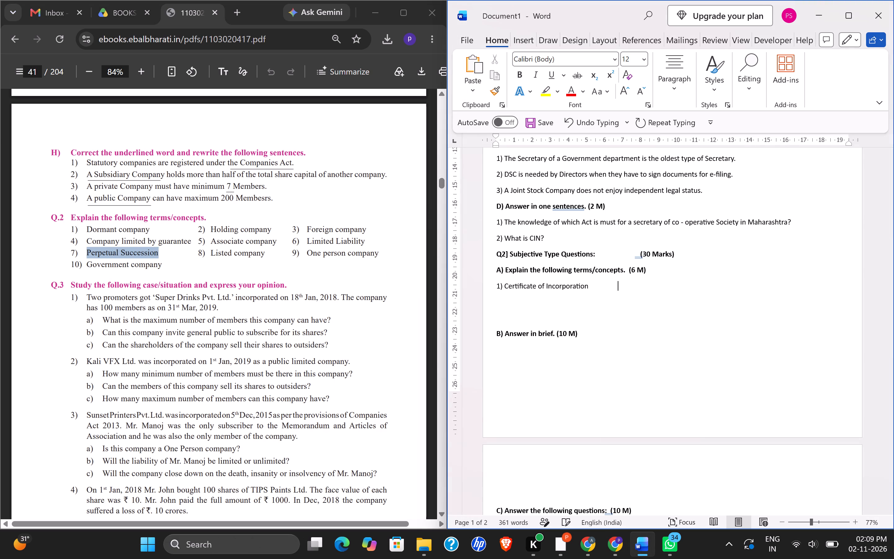
{"action": "key", "text": "space"}
{"action": "key", "text": "space"}
{"action": "key", "text": "space"}
{"action": "type", "text": "2)"}
{"action": "key", "text": "space"}
{"action": "key", "text": "ctrl+v"}
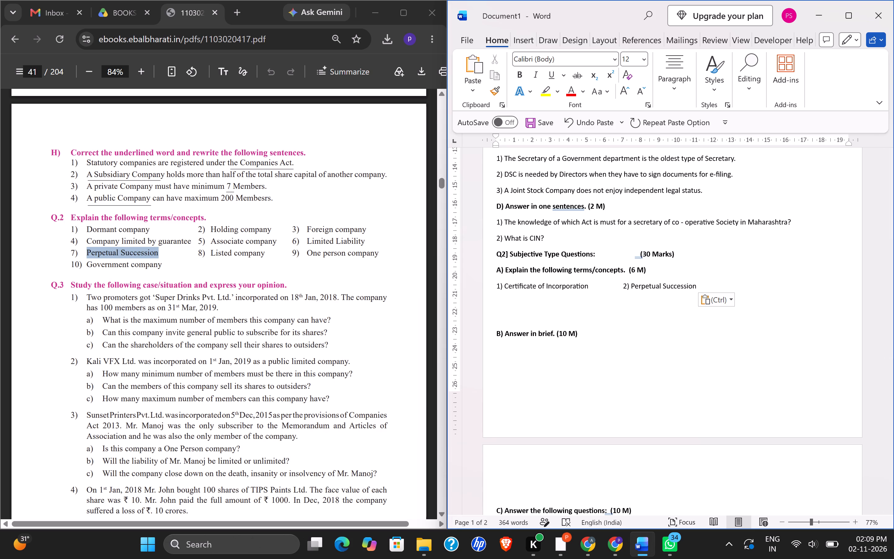
Copy "Dormant company" from Q.2 of the textbook PDF into Word as item 3), spaced out on the same line after "Perpetual Succession".
{"action": "left_click_drag", "start_coordinate": [84, 232], "coordinate": [163, 236]}
{"action": "left_click", "coordinate": [138, 231]}
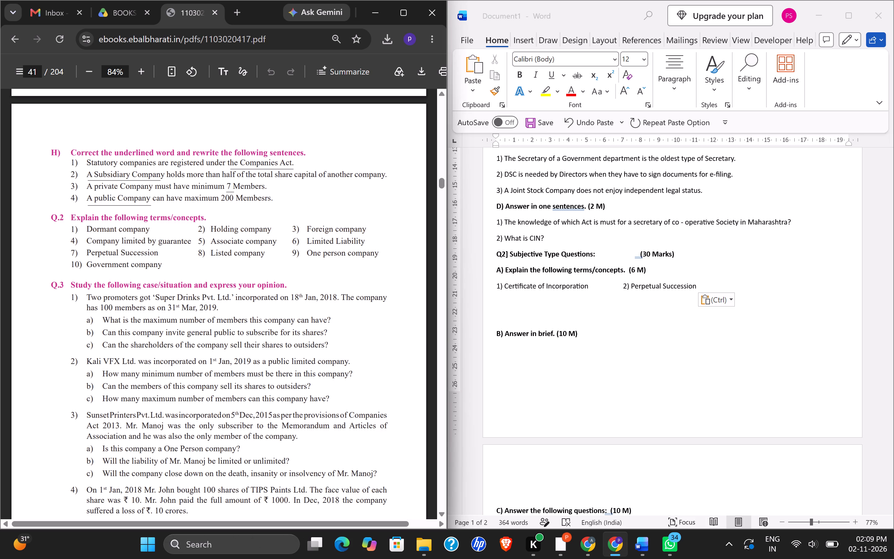
{"action": "left_click_drag", "start_coordinate": [86, 228], "coordinate": [171, 231]}
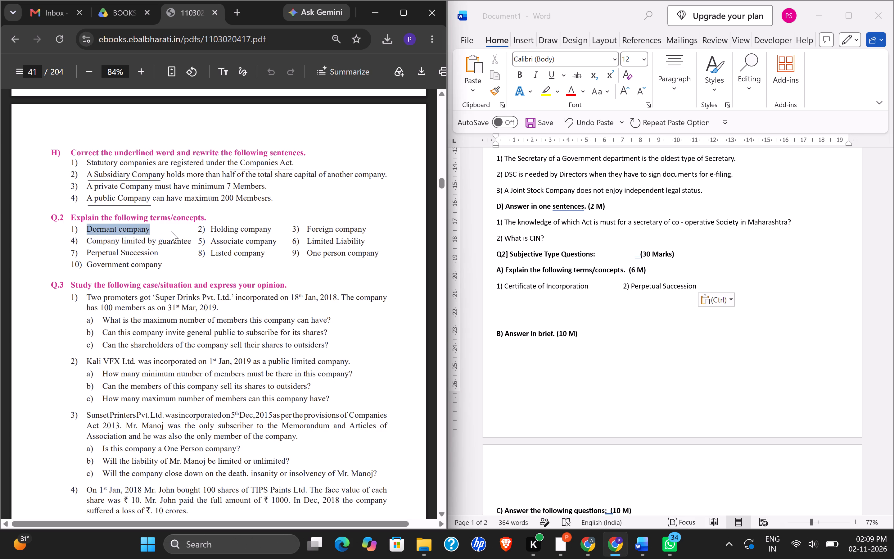
{"action": "key", "text": "ctrl+c"}
{"action": "left_click", "coordinate": [716, 289]}
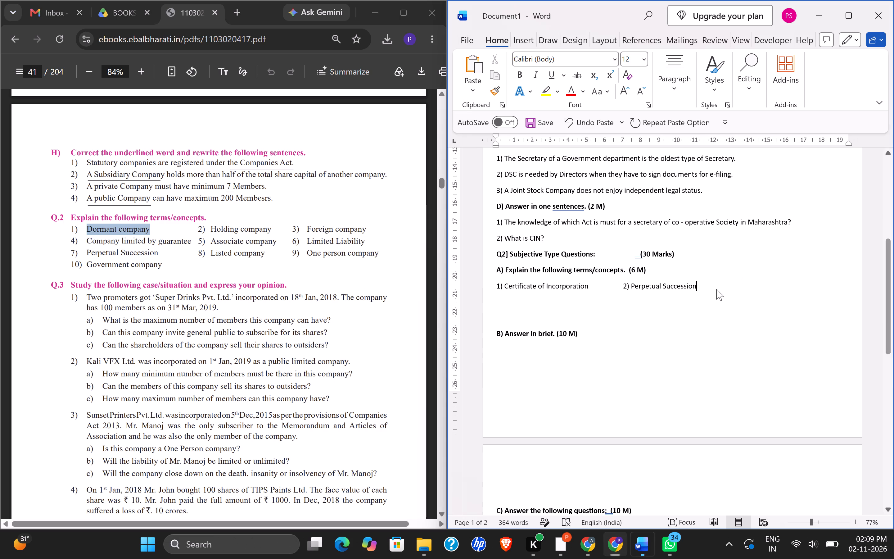
{"action": "key", "text": "space"}
{"action": "key", "text": "space"}
{"action": "key", "text": "space"}
{"action": "key", "text": "space"}
{"action": "key", "text": "space"}
{"action": "key", "text": "space"}
{"action": "key", "text": "space"}
{"action": "key", "text": "space"}
{"action": "key", "text": "space"}
{"action": "key", "text": "space"}
{"action": "key", "text": "space"}
{"action": "key", "text": "space"}
{"action": "key", "text": "space"}
{"action": "key", "text": "space"}
{"action": "key", "text": "space"}
{"action": "key", "text": "space"}
{"action": "key", "text": "space"}
{"action": "key", "text": "space"}
{"action": "key", "text": "space"}
{"action": "key", "text": "space"}
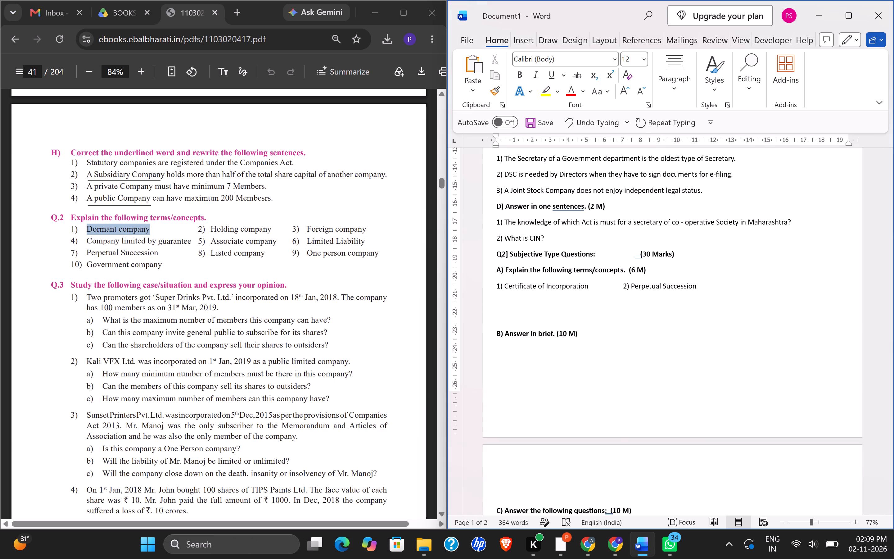
{"action": "type", "text": "3)"}
{"action": "key", "text": "space"}
{"action": "key", "text": "ctrl+v"}
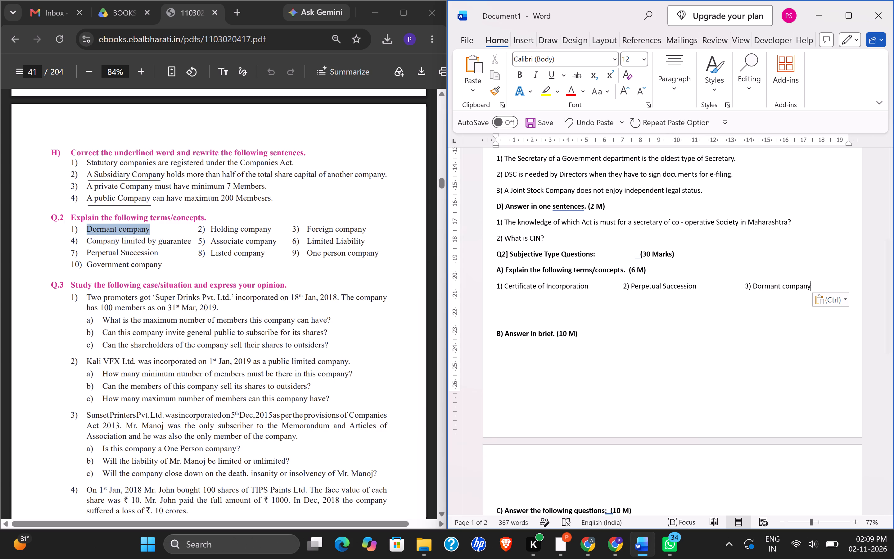
Look back through the textbook PDF from the Chapter 2 exercises, past the distinction tables, towards the earlier pages.
{"action": "scroll", "coordinate": [335, 311], "scroll_direction": "up", "scroll_amount": 14}
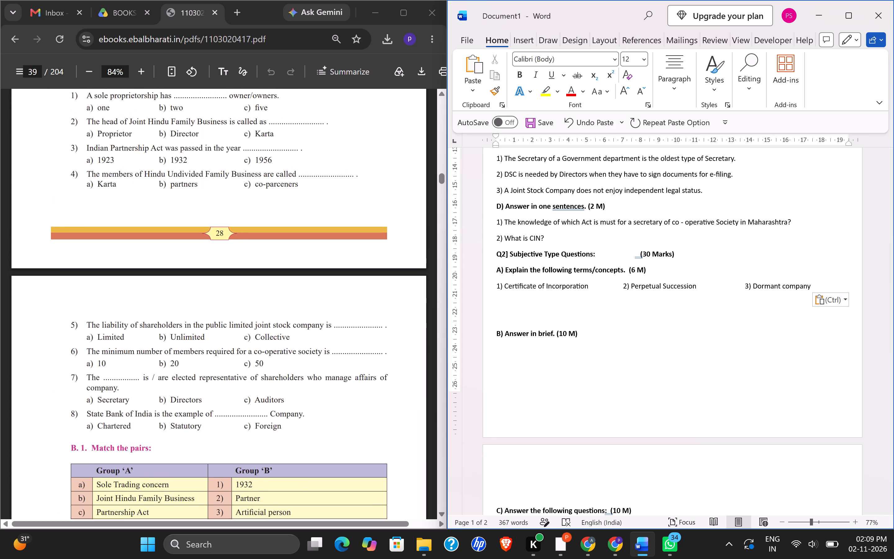
{"action": "scroll", "coordinate": [335, 311], "scroll_direction": "up", "scroll_amount": 15}
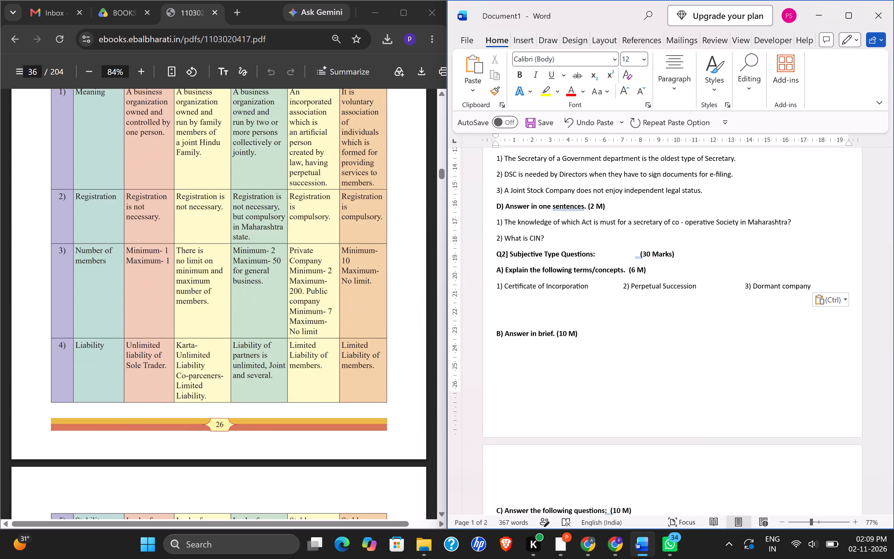
{"action": "scroll", "coordinate": [335, 311], "scroll_direction": "up", "scroll_amount": 2}
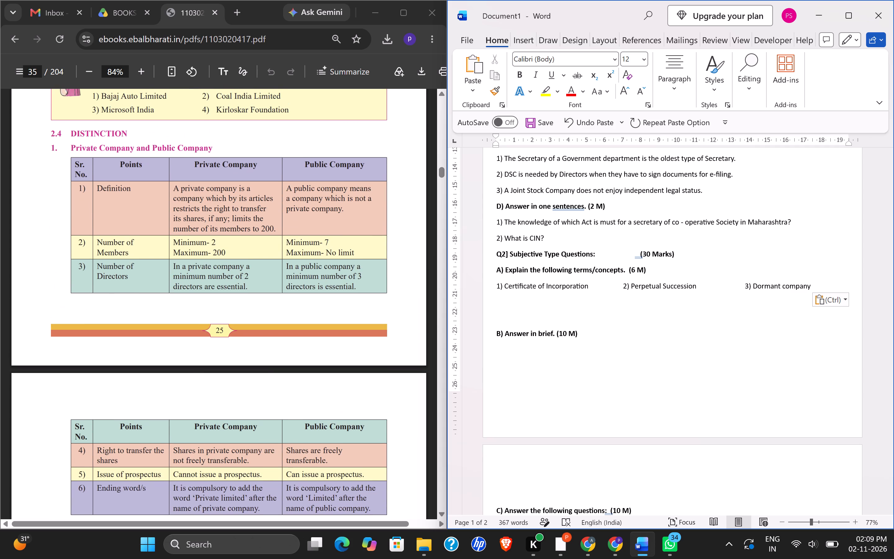
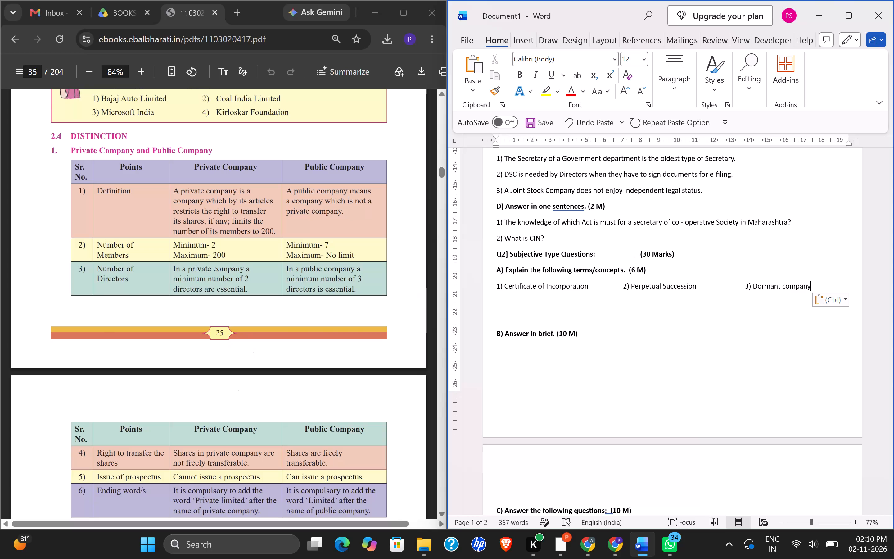
Replace "Dormant company" in item 3) of section A with "Compliance officer", copied from the Chapter 1 exercise Q.2 in the textbook PDF.
{"action": "scroll", "coordinate": [215, 340], "scroll_direction": "up", "scroll_amount": 20}
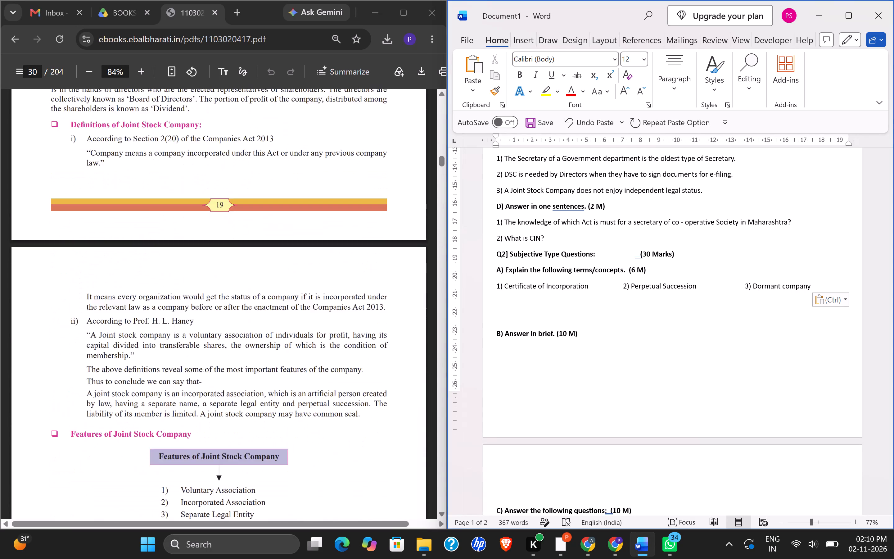
{"action": "scroll", "coordinate": [215, 340], "scroll_direction": "up", "scroll_amount": 8}
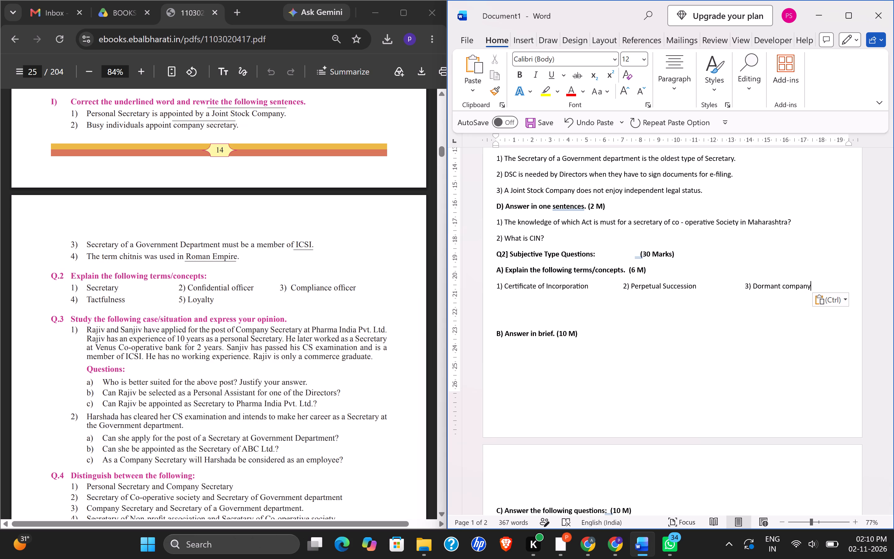
{"action": "left_click_drag", "start_coordinate": [290, 289], "coordinate": [385, 286]}
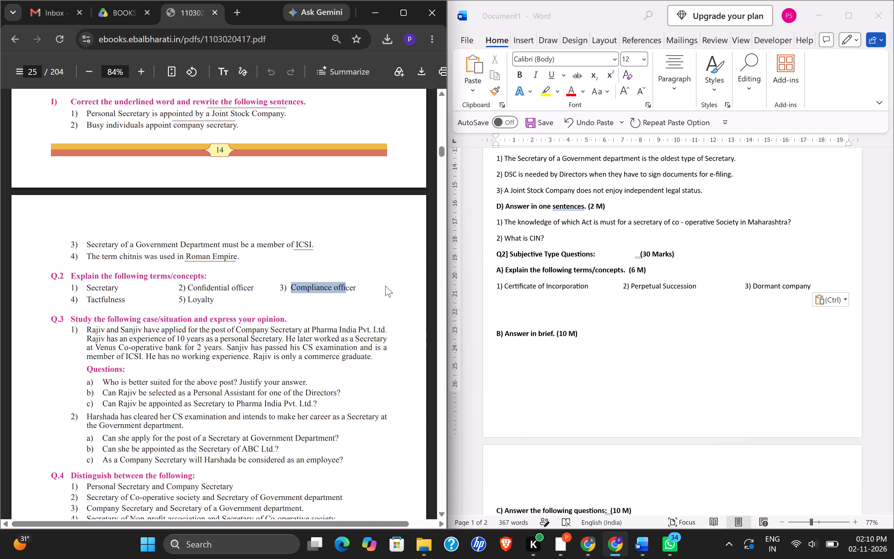
{"action": "key", "text": "ctrl+c"}
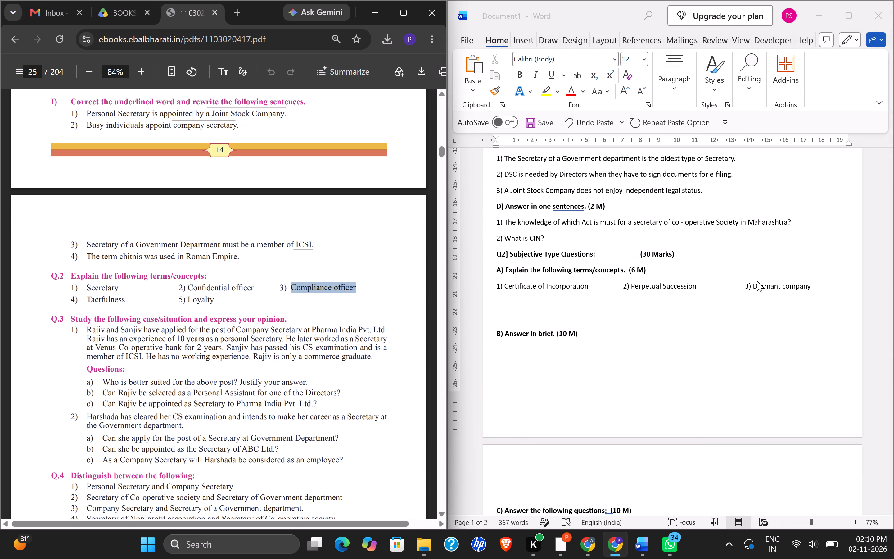
{"action": "left_click", "coordinate": [757, 281]}
{"action": "left_click_drag", "start_coordinate": [753, 290], "coordinate": [832, 300]}
{"action": "key", "text": "BackSpace"}
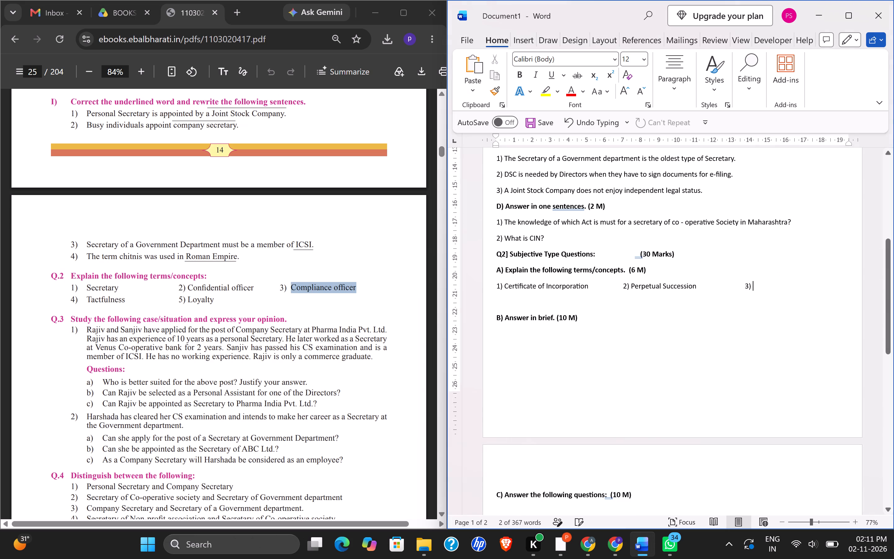
{"action": "key", "text": "ctrl+v"}
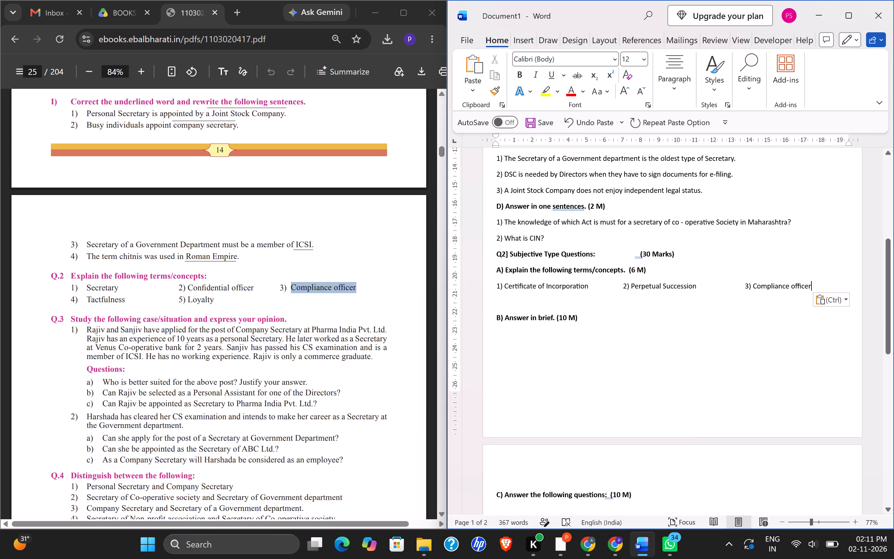
Remove the blank line between the section A terms and the heading "B) Answer in brief".
{"action": "left_click", "coordinate": [530, 302]}
{"action": "key", "text": "BackSpace"}
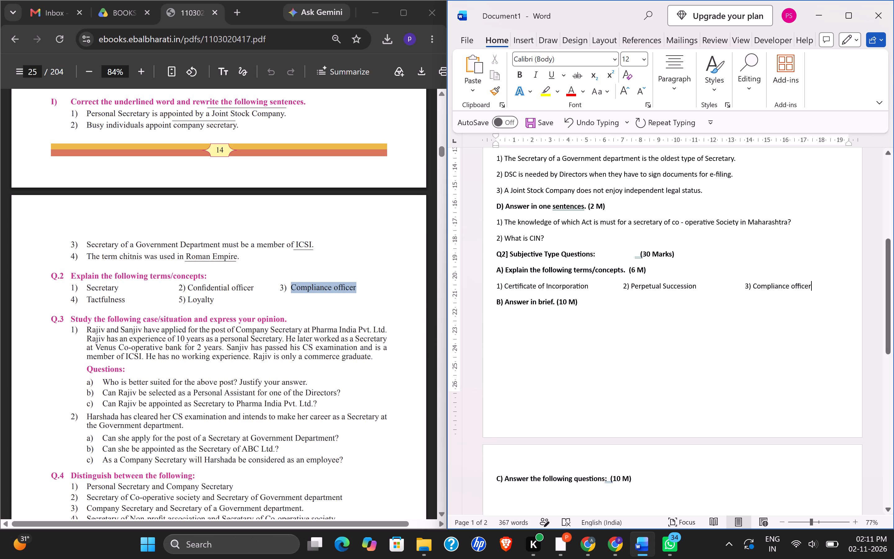
Copy the Rajiv and Sanjiv case with its questions a) to c) from Q.3 of the Chapter 1 exercises in the textbook PDF.
{"action": "scroll", "coordinate": [275, 299], "scroll_direction": "down", "scroll_amount": 1}
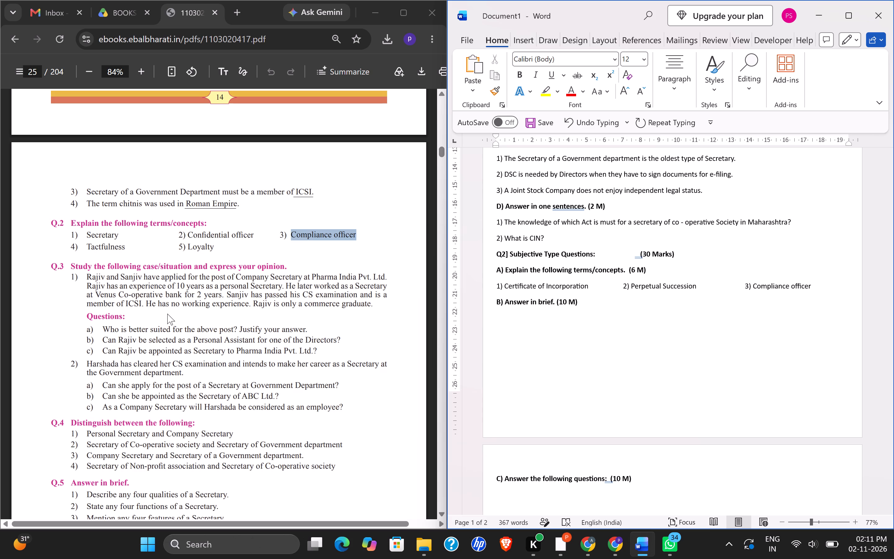
{"action": "left_click_drag", "start_coordinate": [86, 278], "coordinate": [302, 366]}
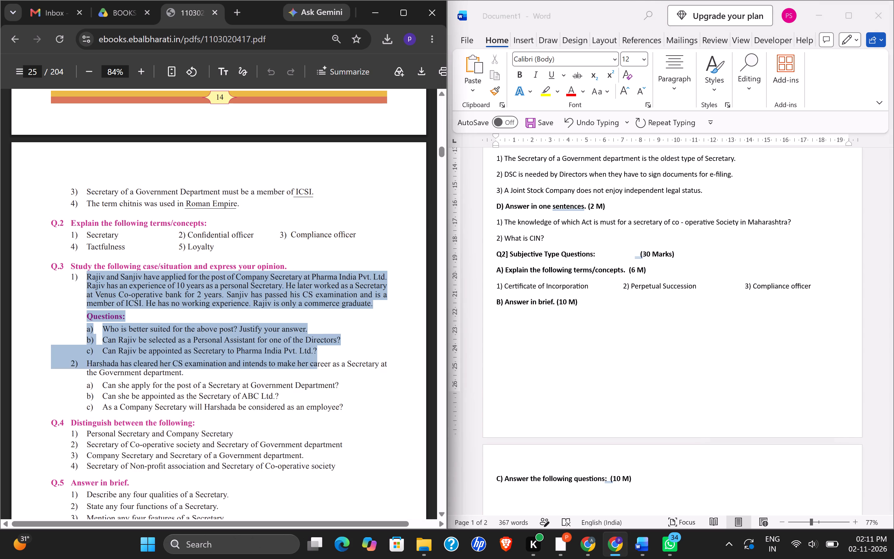
{"action": "left_click_drag", "start_coordinate": [302, 366], "coordinate": [327, 352]}
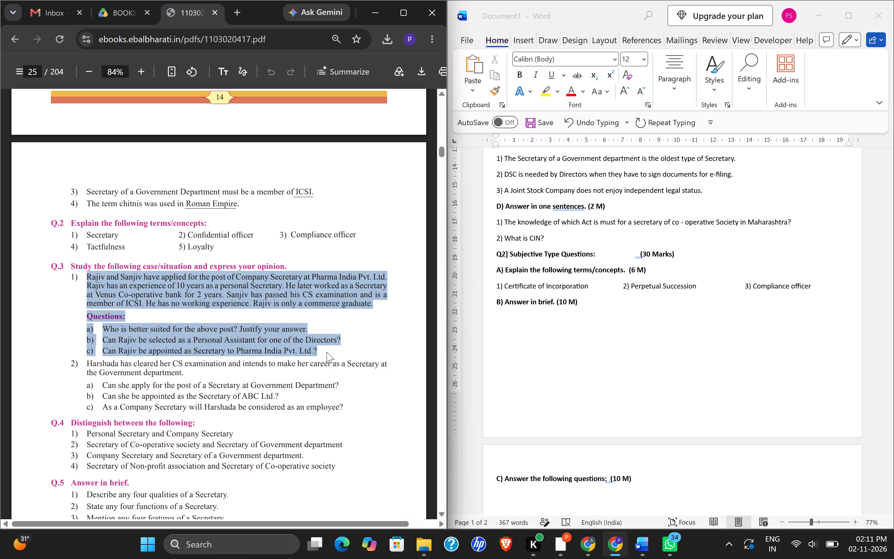
{"action": "key", "text": "ctrl+c"}
Delete the Sagar company case and its three questions under "D) Study the following case/situation" in Word.
{"action": "scroll", "coordinate": [494, 401], "scroll_direction": "down", "scroll_amount": 4}
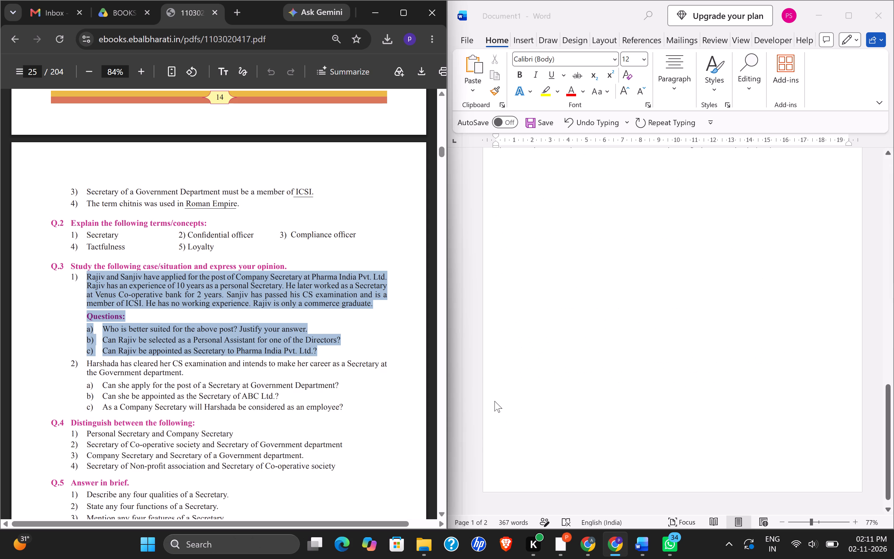
{"action": "scroll", "coordinate": [494, 401], "scroll_direction": "up", "scroll_amount": 1}
{"action": "left_click", "coordinate": [497, 189]}
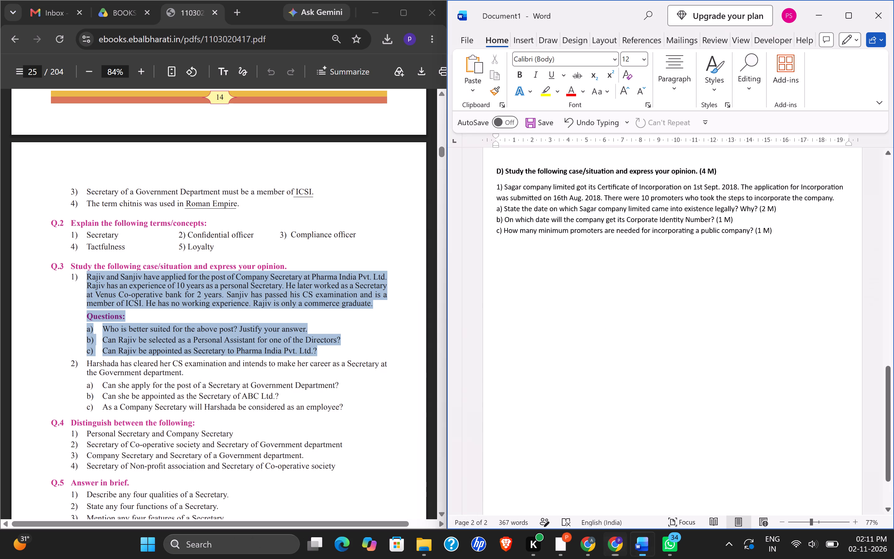
{"action": "left_click_drag", "start_coordinate": [497, 189], "coordinate": [755, 225]}
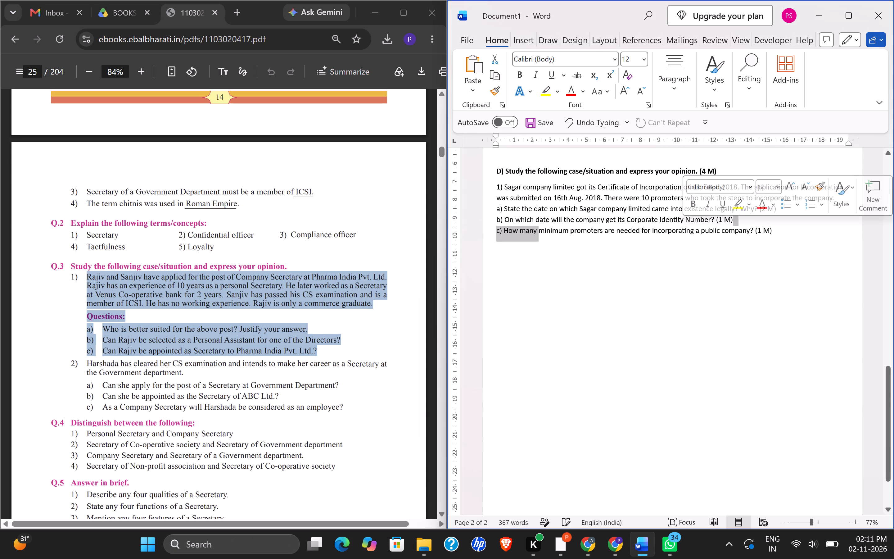
{"action": "left_click", "coordinate": [495, 186]}
{"action": "left_click_drag", "start_coordinate": [495, 186], "coordinate": [765, 230]}
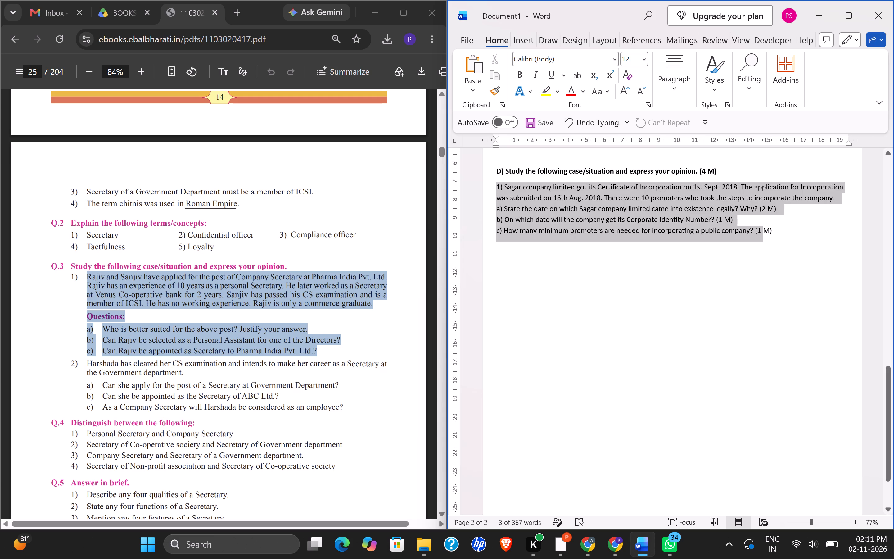
{"action": "left_click_drag", "start_coordinate": [765, 230], "coordinate": [792, 235]}
{"action": "key", "text": "Delete"}
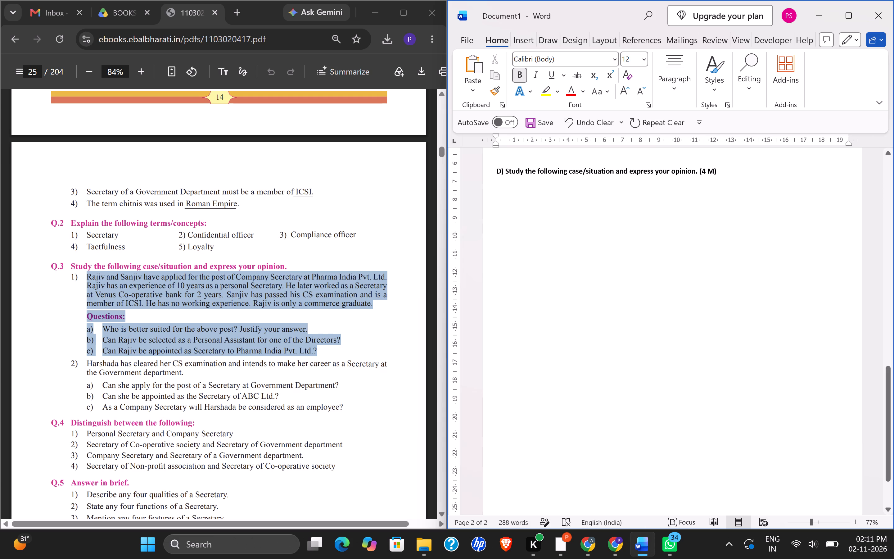
Add the copied Rajiv and Sanjiv case as item "1)" on a new line under heading D in the Word document.
{"action": "key", "text": "Return"}
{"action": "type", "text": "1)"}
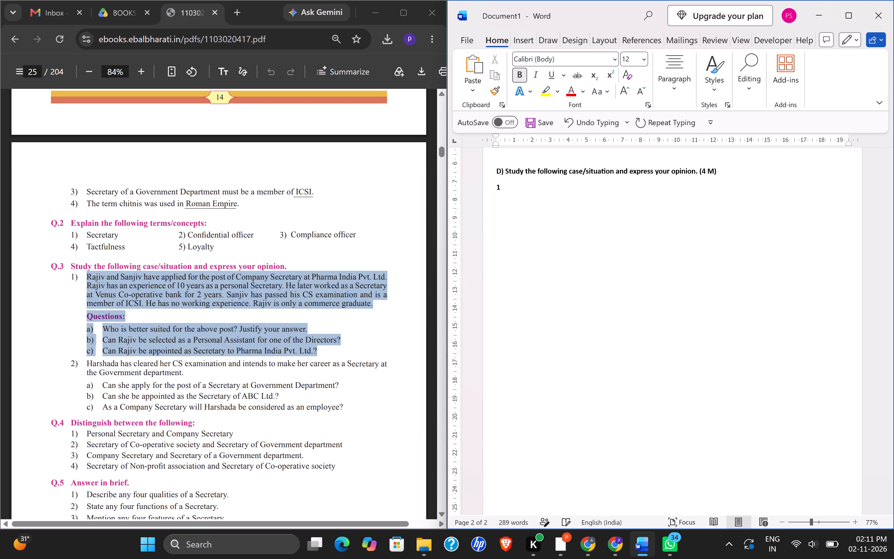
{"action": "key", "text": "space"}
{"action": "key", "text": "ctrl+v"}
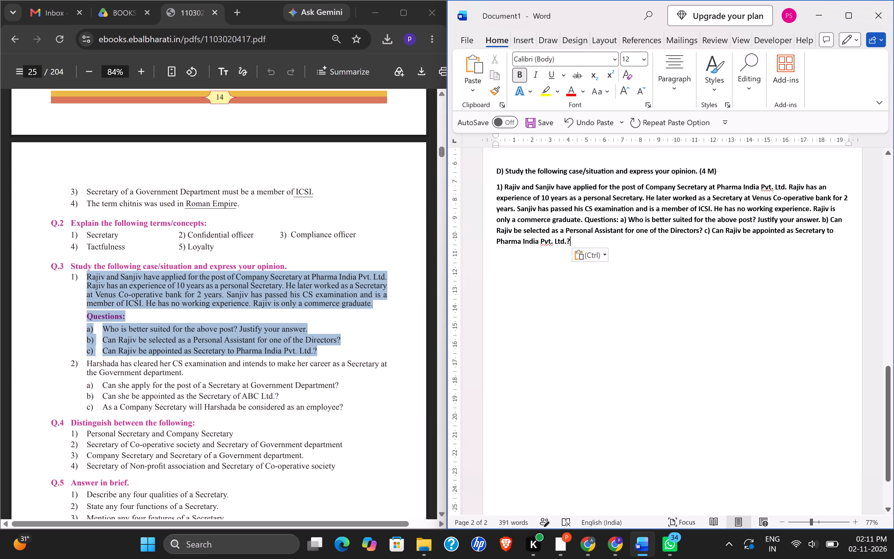
{"action": "left_click", "coordinate": [621, 222]}
{"action": "key", "text": "Return"}
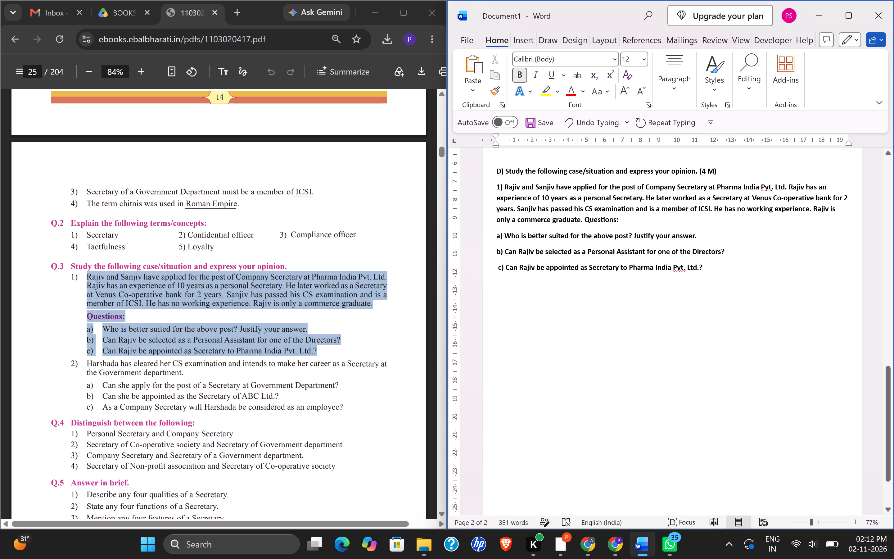
Remove bold formatting from the whole Rajiv and Sanjiv case, including its questions a) to c).
{"action": "left_click_drag", "start_coordinate": [496, 189], "coordinate": [654, 258]}
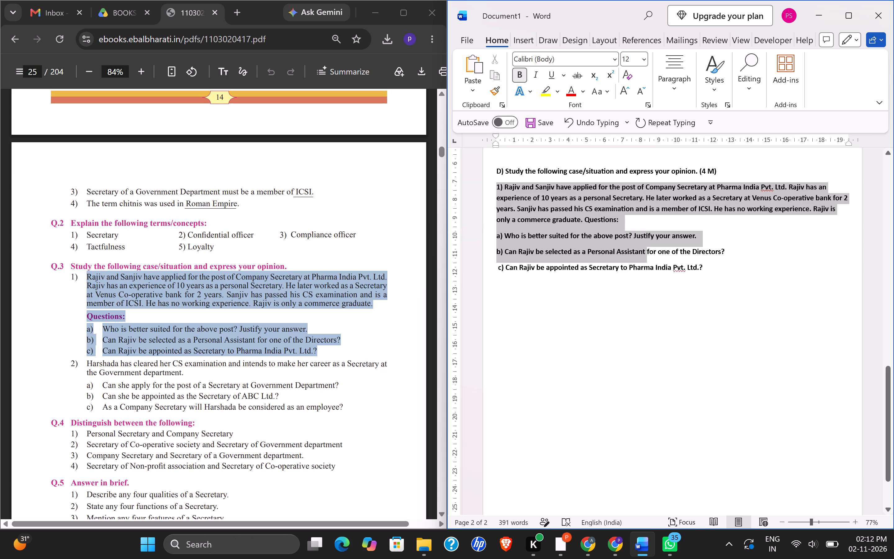
{"action": "left_click_drag", "start_coordinate": [654, 258], "coordinate": [722, 266]}
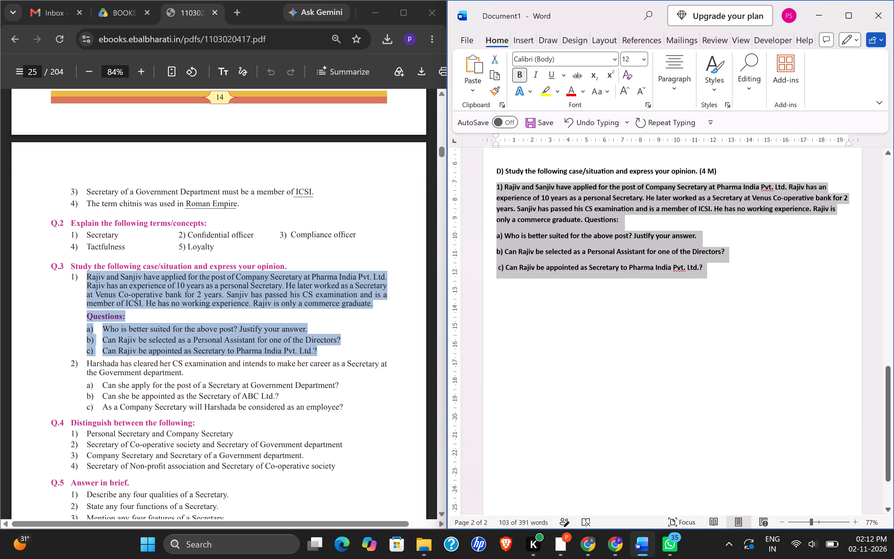
{"action": "key", "text": "ctrl+b"}
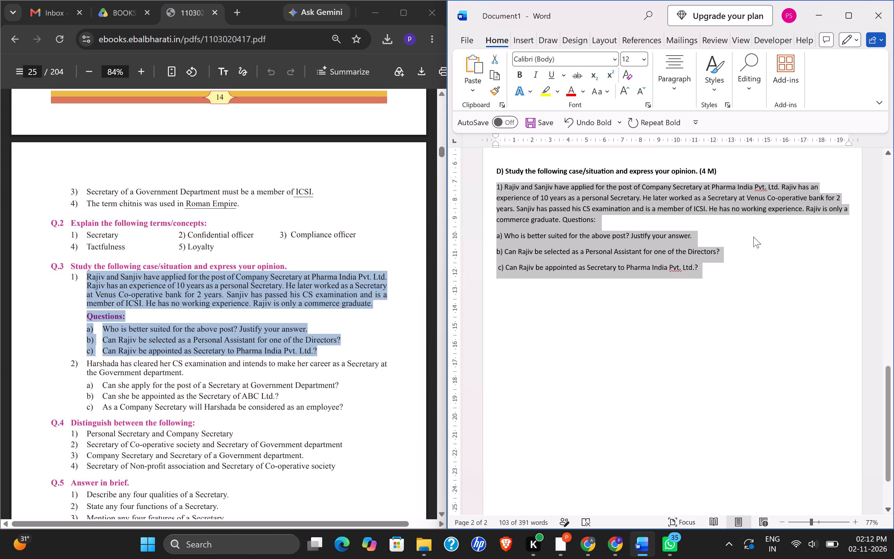
Copy "Mention any four features of a Secretary" from Q.5 of the textbook's Chapter 1 exercises into Word as item 1) under "B) Answer in brief".
{"action": "scroll", "coordinate": [753, 237], "scroll_direction": "up", "scroll_amount": 5}
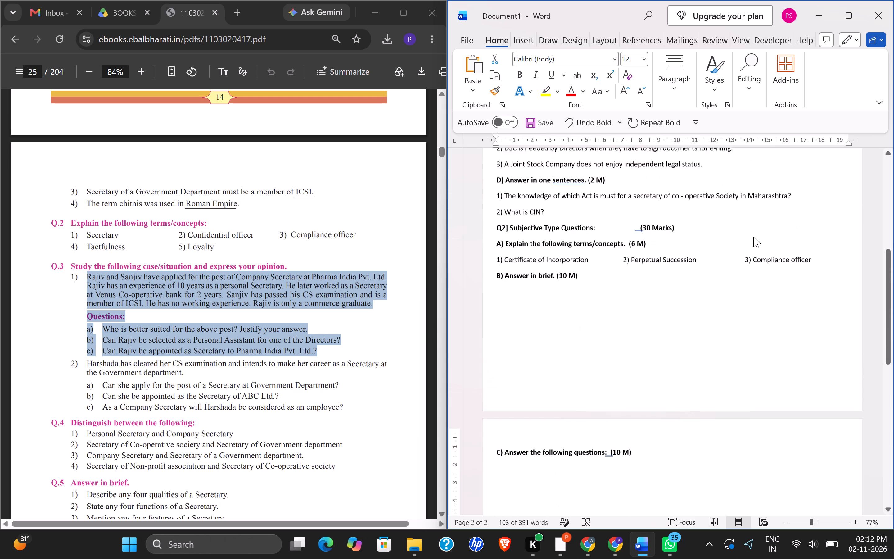
{"action": "scroll", "coordinate": [753, 237], "scroll_direction": "up", "scroll_amount": 1}
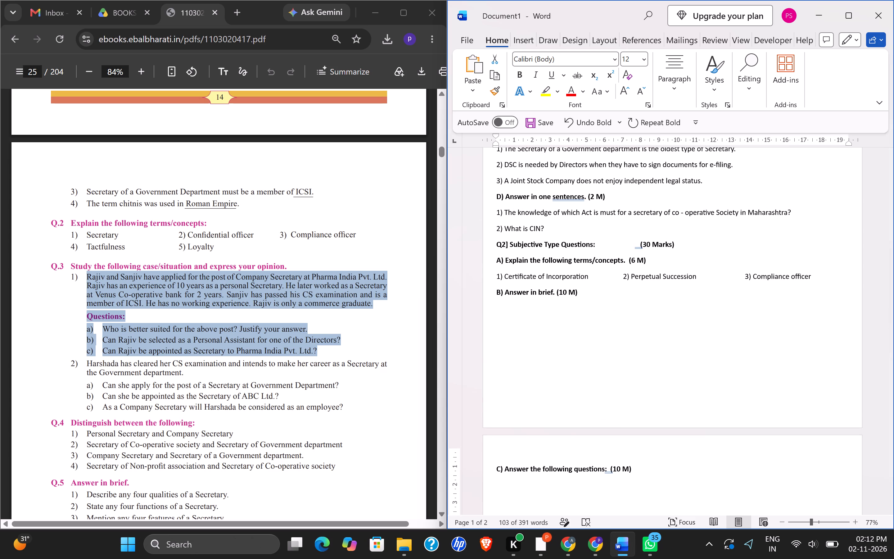
{"action": "scroll", "coordinate": [237, 363], "scroll_direction": "down", "scroll_amount": 2}
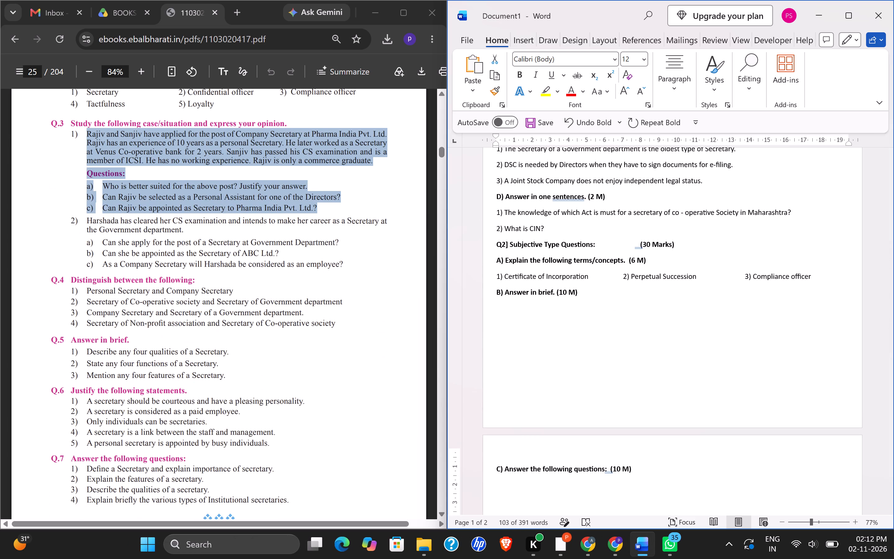
{"action": "left_click_drag", "start_coordinate": [84, 375], "coordinate": [197, 373]}
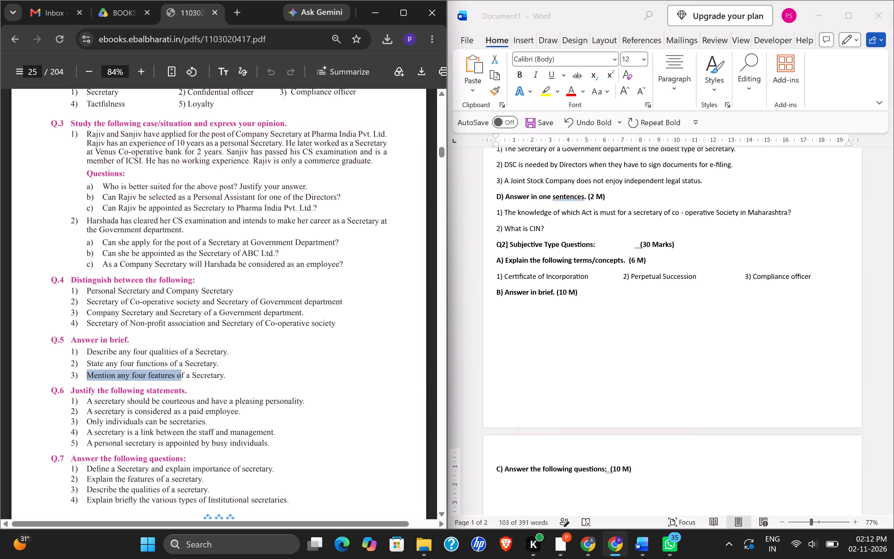
{"action": "left_click_drag", "start_coordinate": [197, 373], "coordinate": [251, 373]}
{"action": "key", "text": "ctrl+c"}
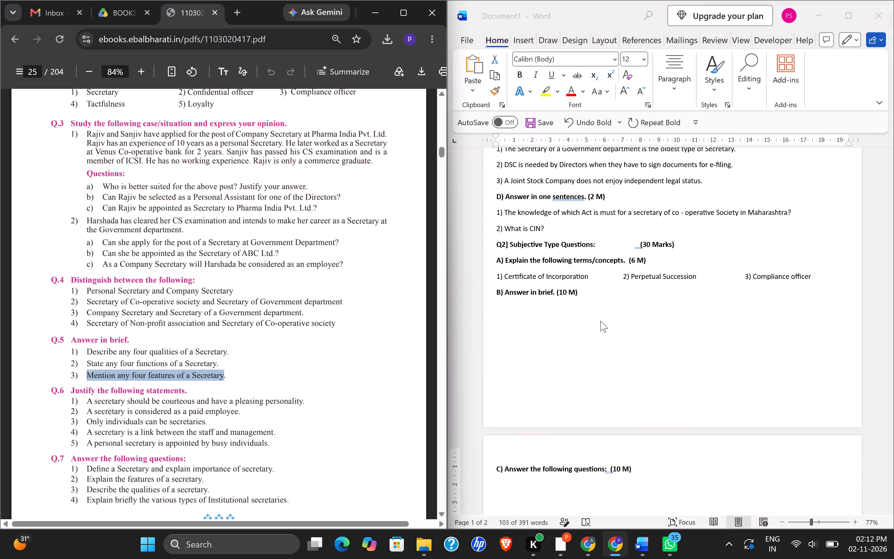
{"action": "left_click", "coordinate": [541, 301]}
{"action": "left_click", "coordinate": [589, 293]}
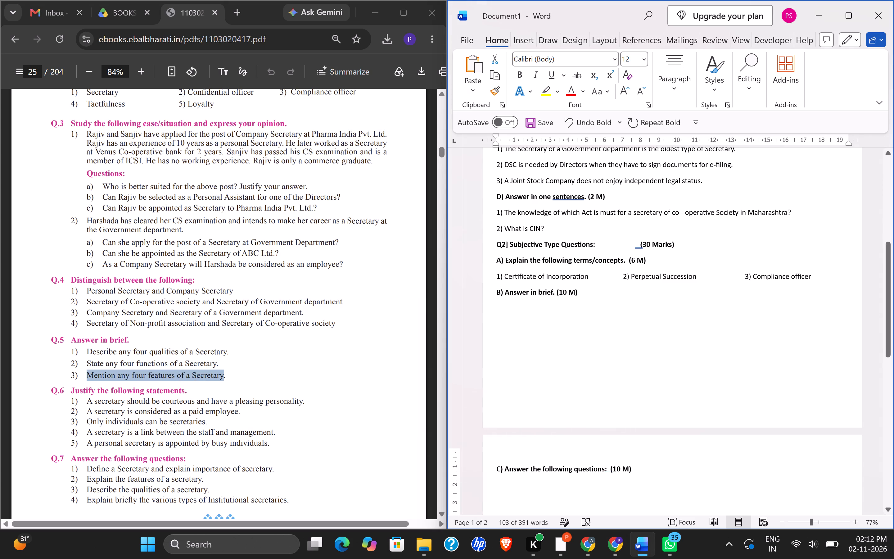
{"action": "key", "text": "Return"}
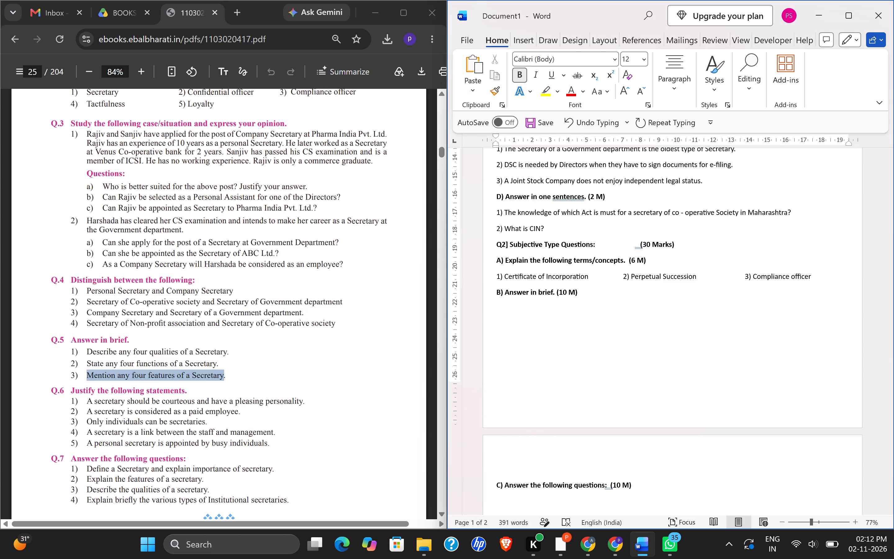
{"action": "key", "text": "1"}
{"action": "type", "text": ")"}
{"action": "key", "text": "space"}
{"action": "key", "text": "ctrl+v"}
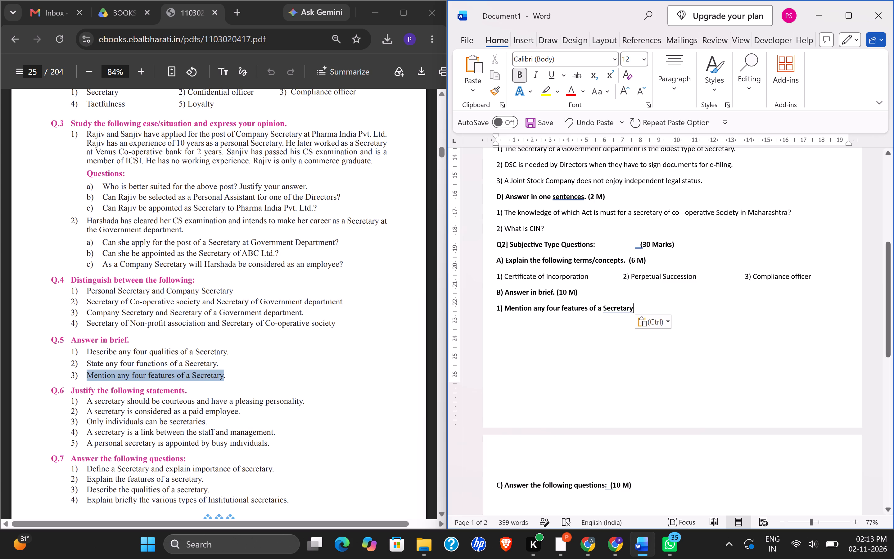
Look ahead through the textbook PDF from the Chapter 1 exercises into Chapter 2, past the types of companies.
{"action": "scroll", "coordinate": [232, 333], "scroll_direction": "down", "scroll_amount": 11}
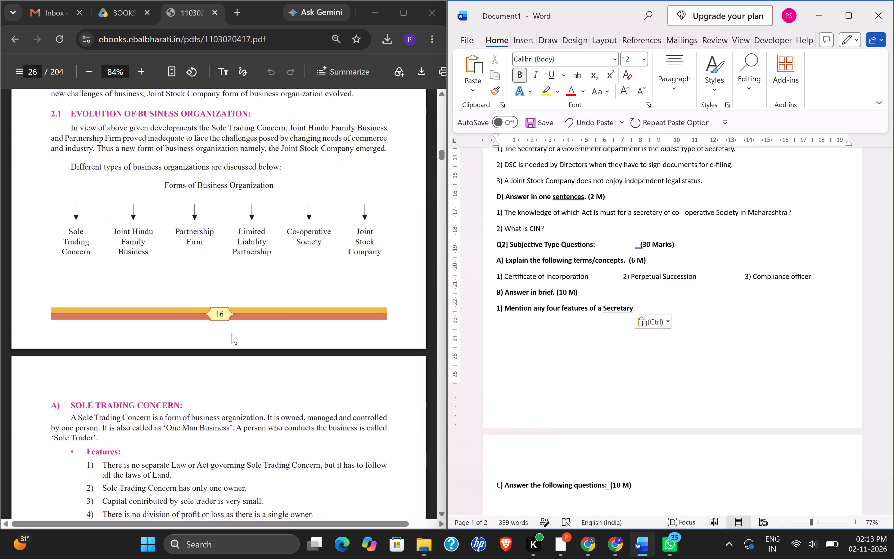
{"action": "scroll", "coordinate": [232, 333], "scroll_direction": "down", "scroll_amount": 14}
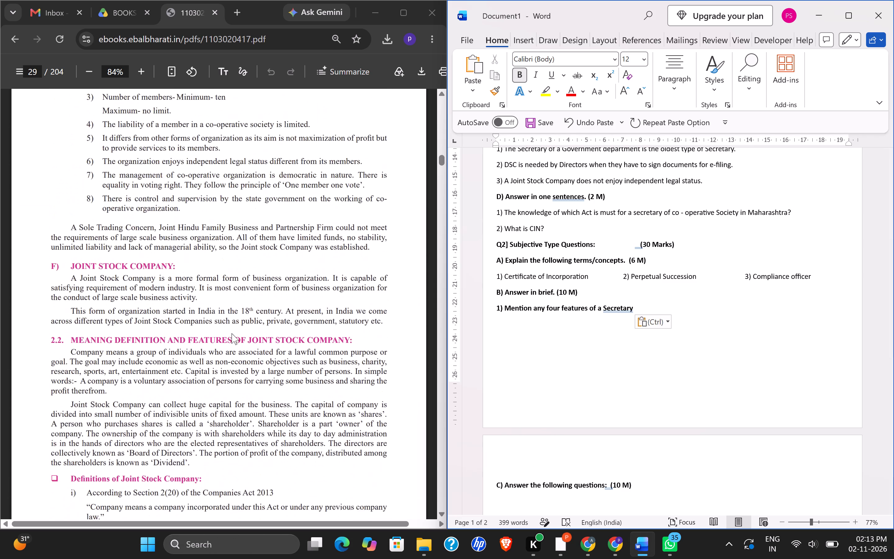
{"action": "scroll", "coordinate": [232, 333], "scroll_direction": "down", "scroll_amount": 13}
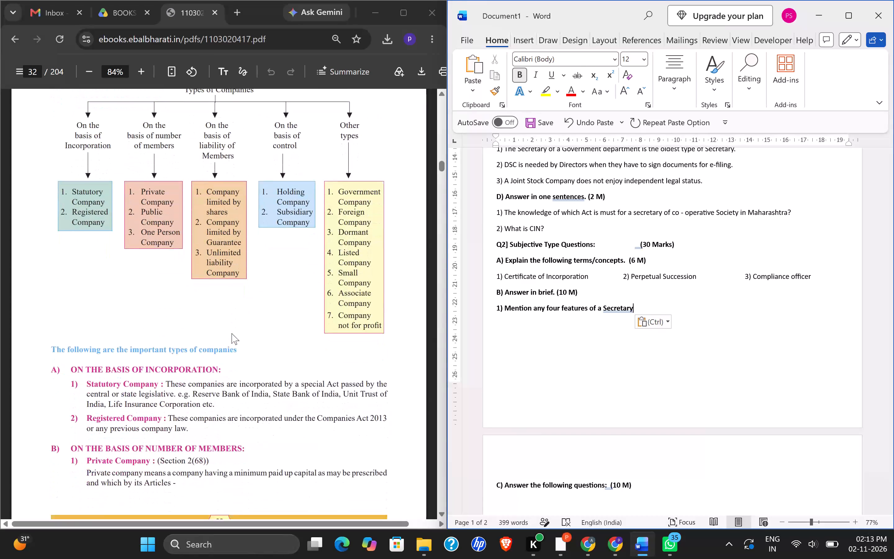
{"action": "scroll", "coordinate": [232, 333], "scroll_direction": "down", "scroll_amount": 2}
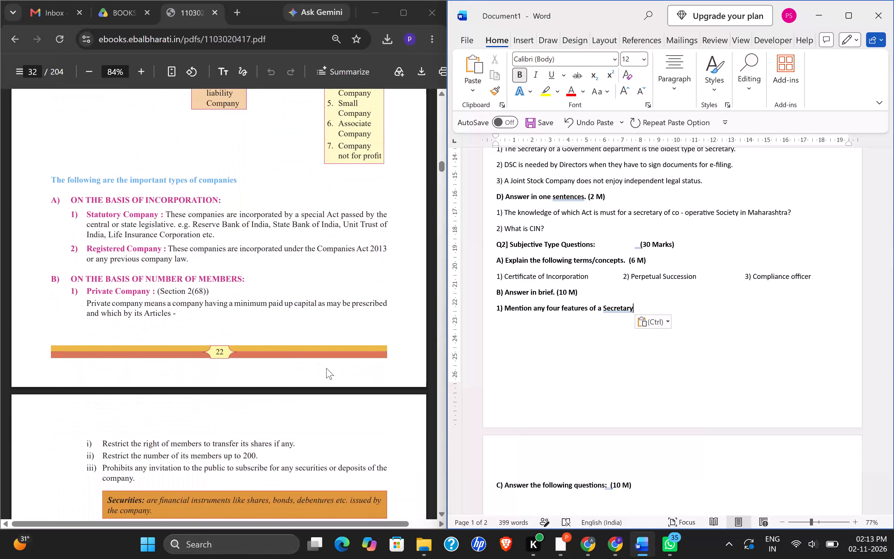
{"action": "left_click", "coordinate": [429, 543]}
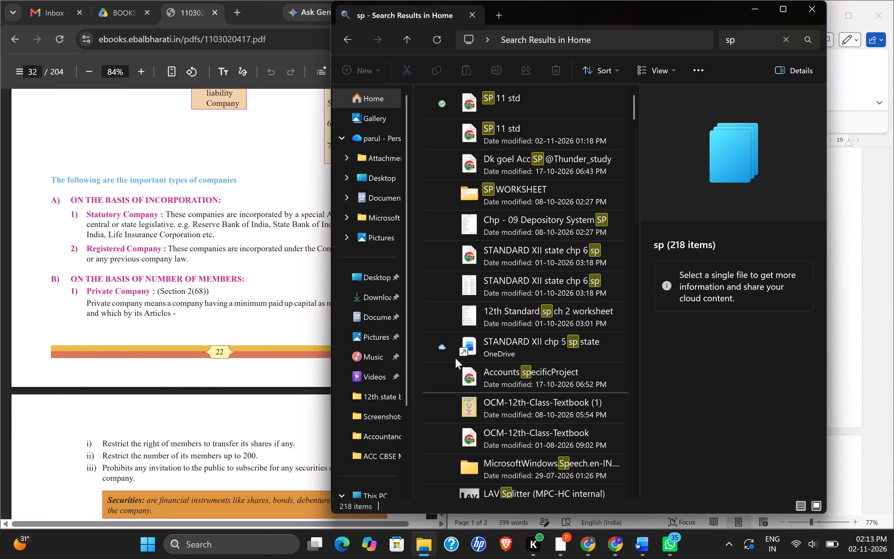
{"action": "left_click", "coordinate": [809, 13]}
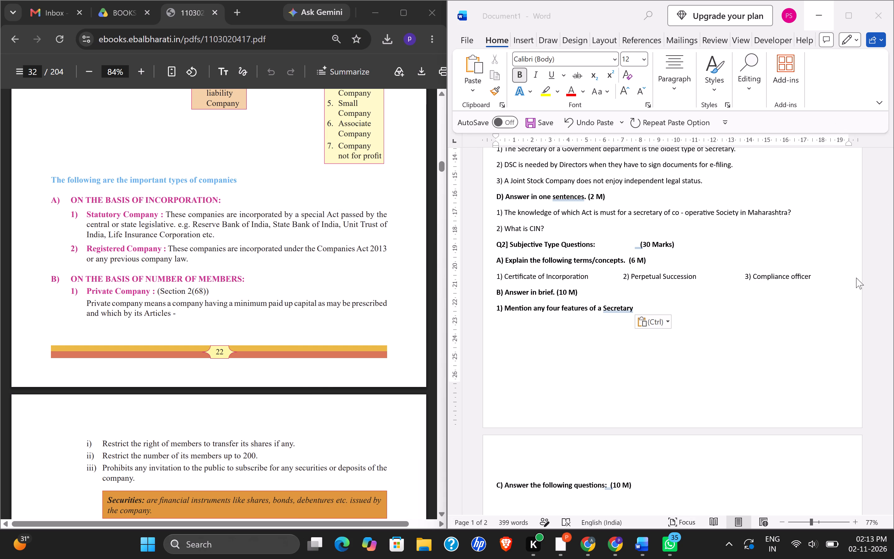
{"action": "left_click", "coordinate": [562, 547]}
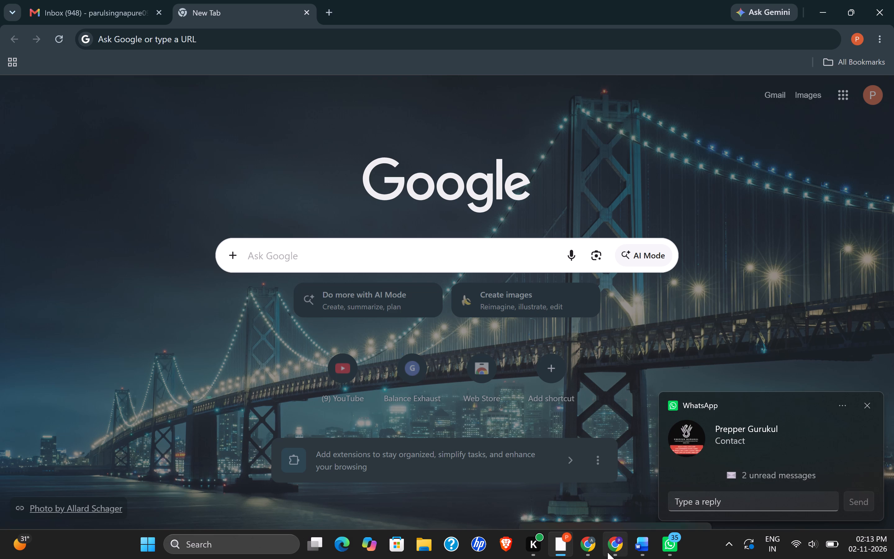
{"action": "left_click", "coordinate": [386, 266]}
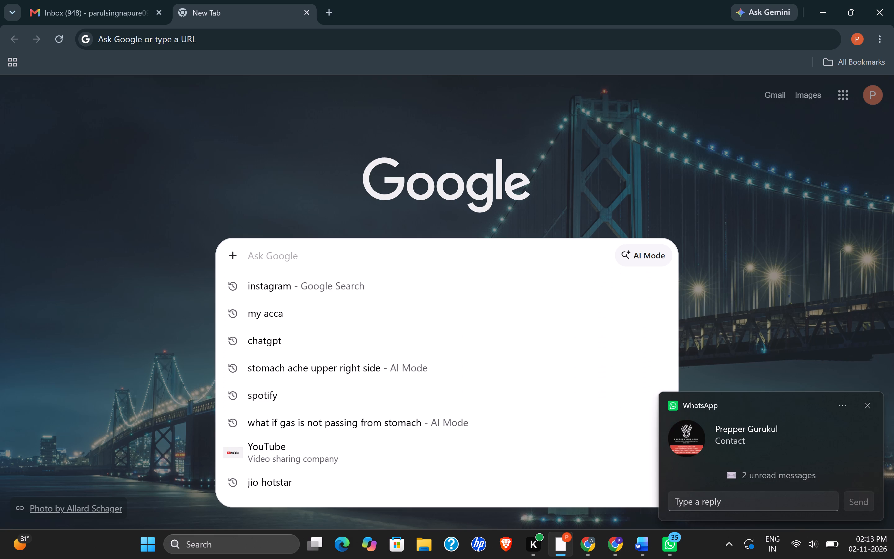
{"action": "left_click", "coordinate": [333, 309]}
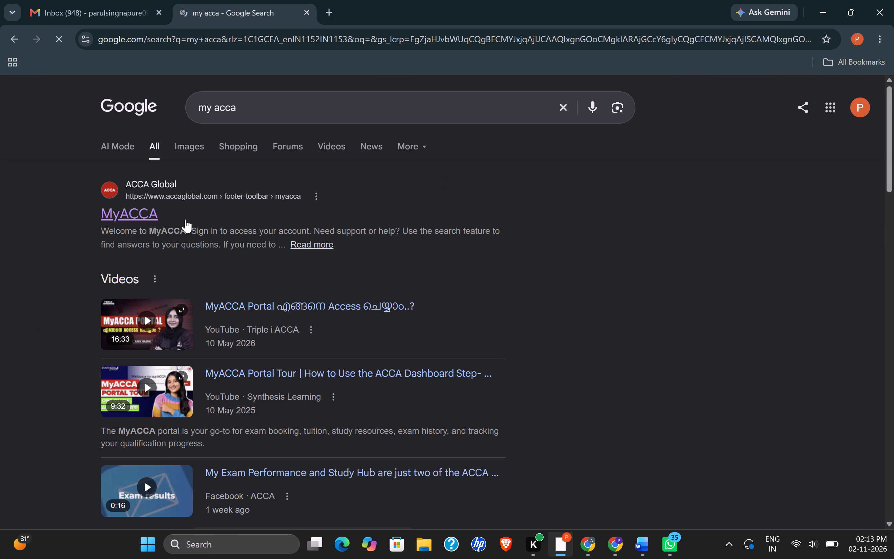